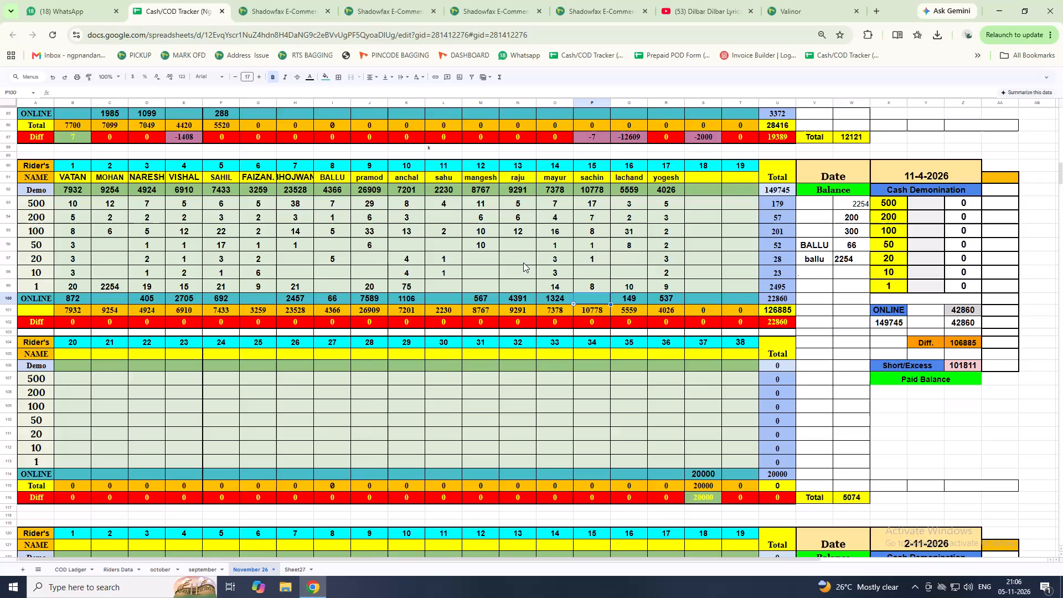
# Switch to YouTube, play the "Ek Dil Hai - Groovy Trap Mix" video, and bring up the system volume control.
pyautogui.click(717, 11)
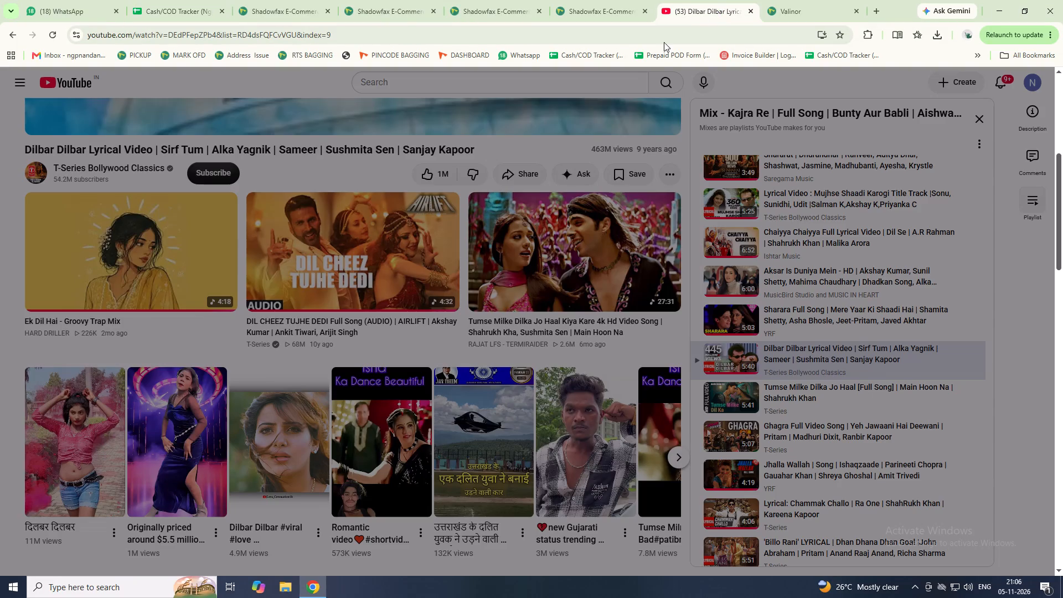
pyautogui.scroll(2, 313, 248)
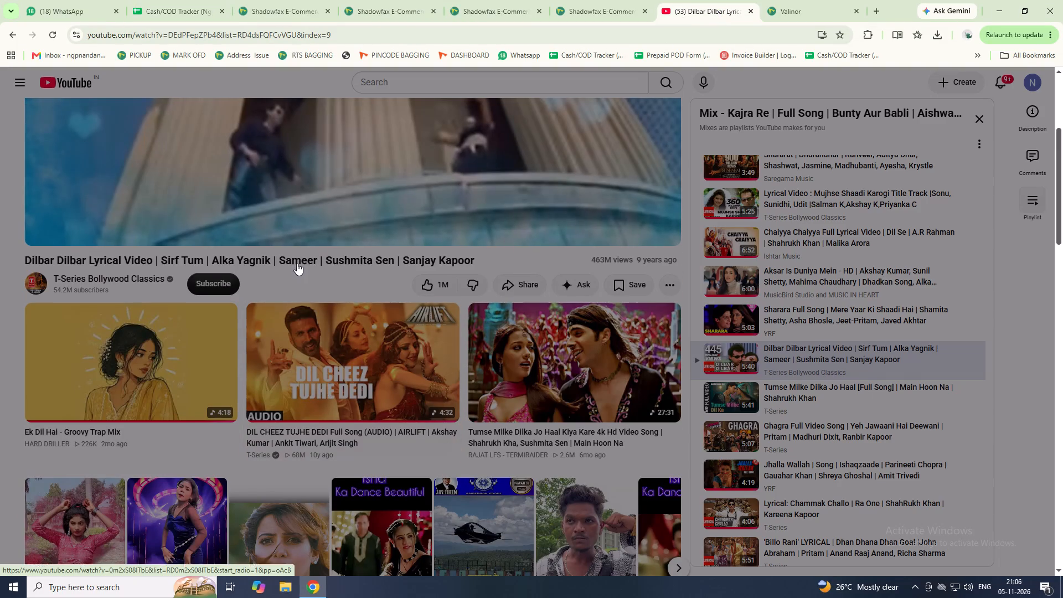
pyautogui.click(168, 349)
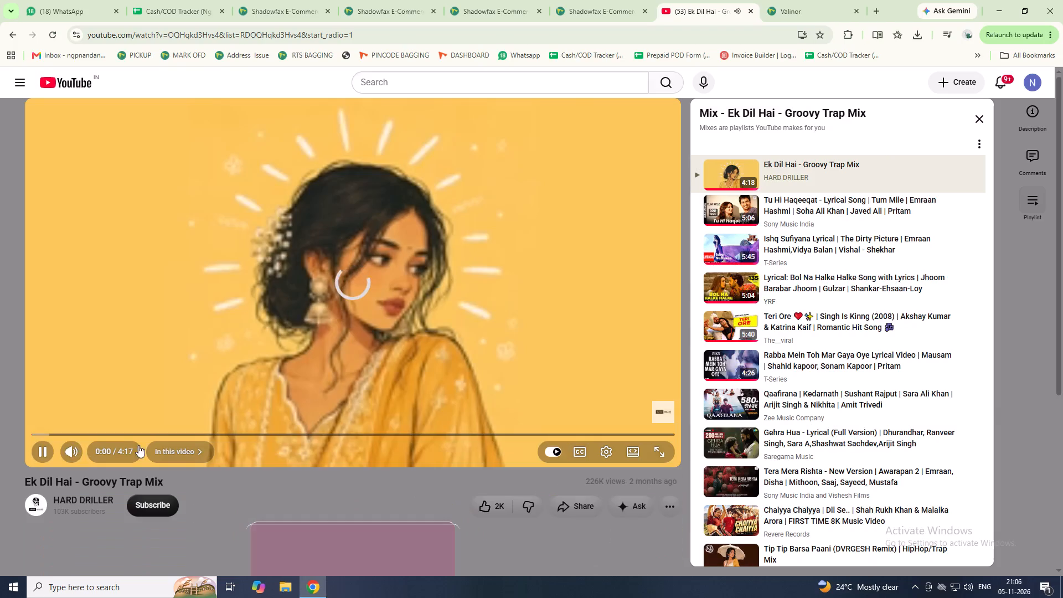
pyautogui.click(964, 592)
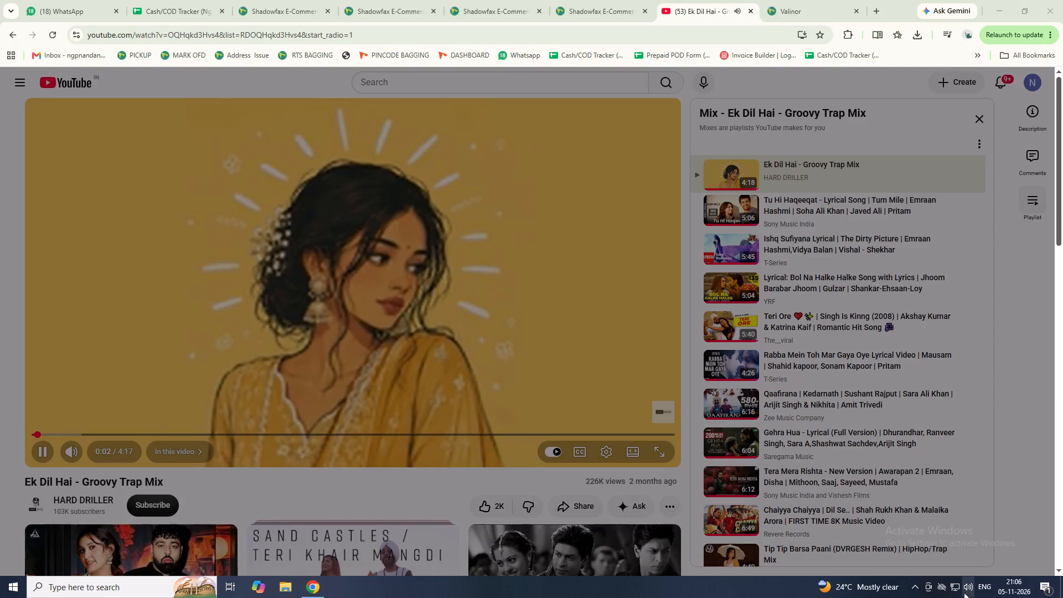
# Switch to the Shadowfax Runsheet Closure page for the forward runsheet at the Scan Shipments stage.
pyautogui.click(612, 10)
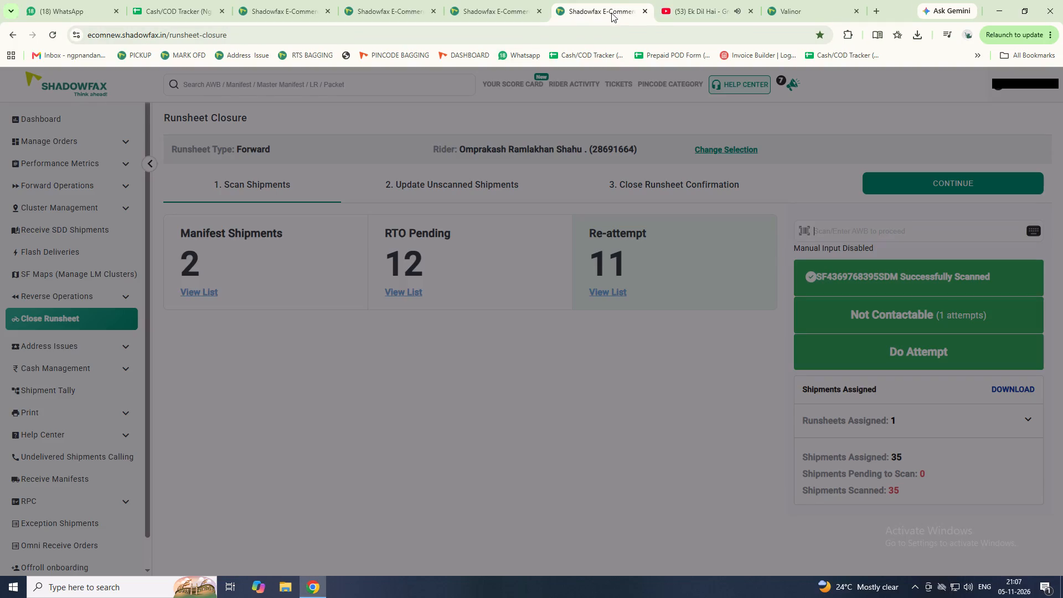
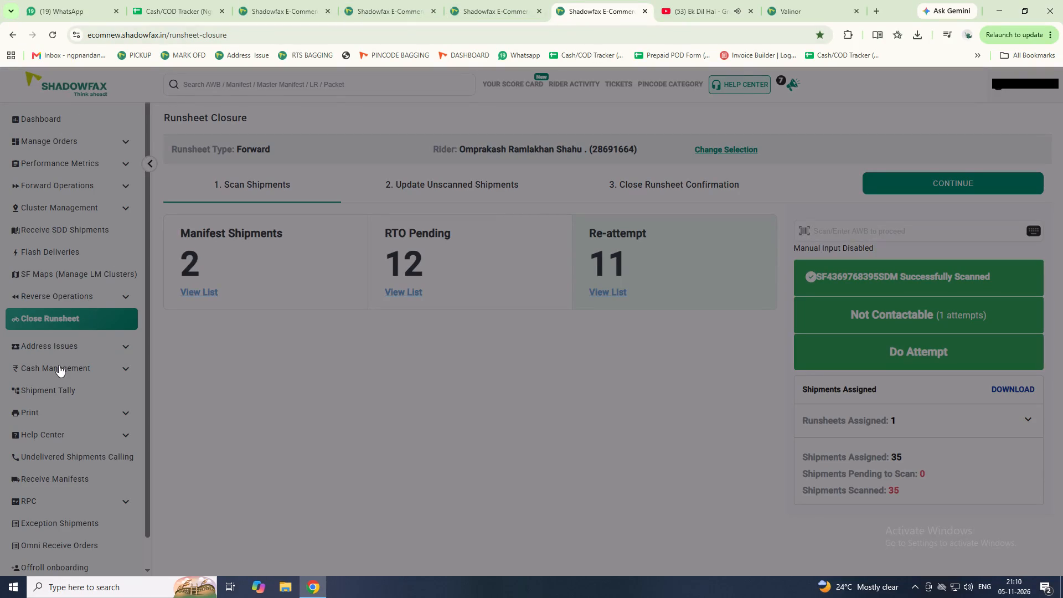
# Open the Receive & Manifest page under Reverse Operations.
pyautogui.scroll(-5, 54, 343)
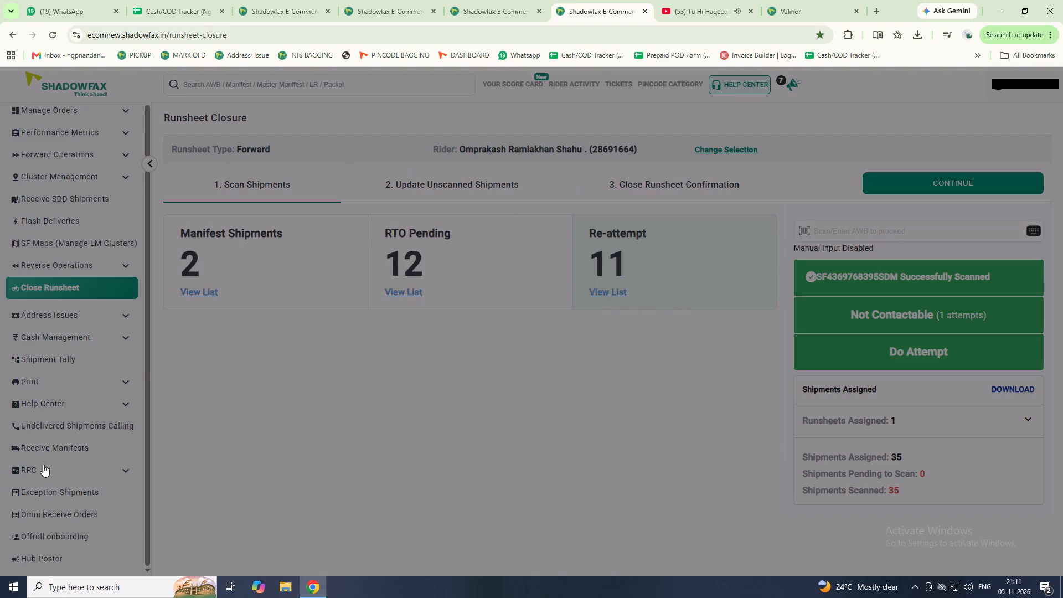
pyautogui.click(48, 448)
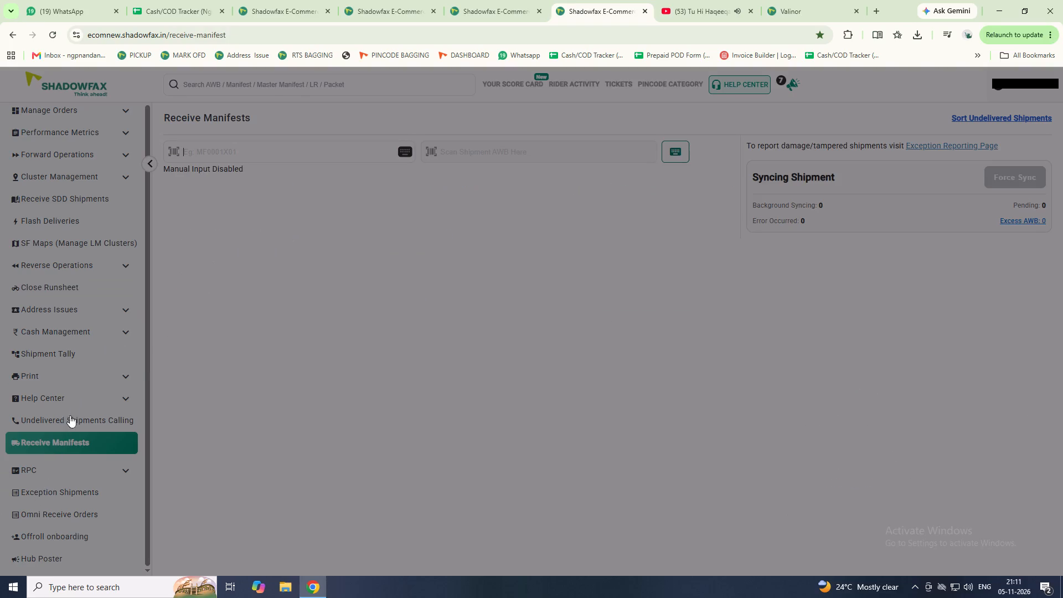
pyautogui.click(80, 440)
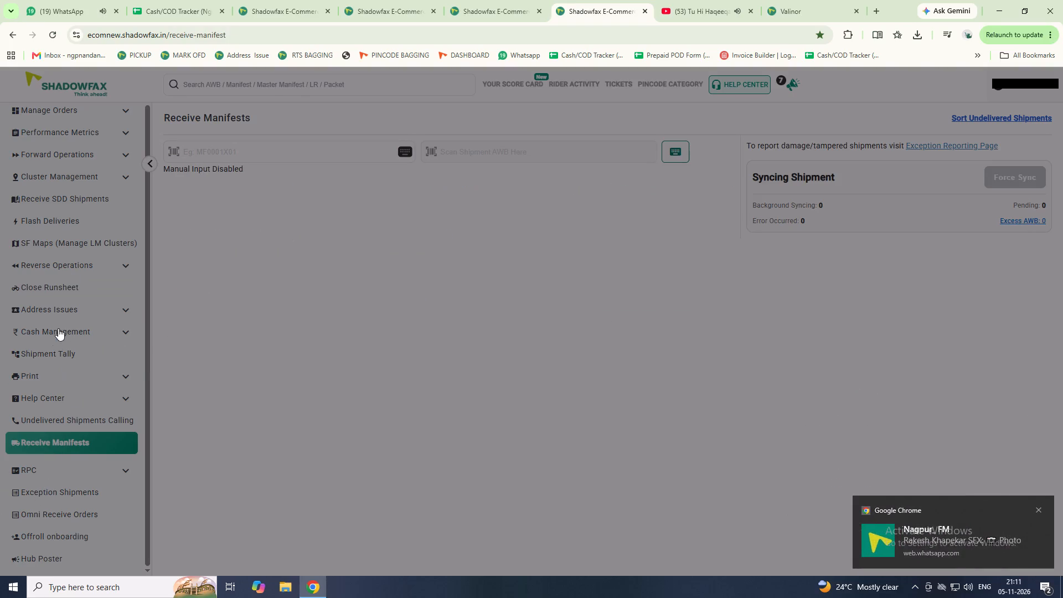
pyautogui.click(81, 260)
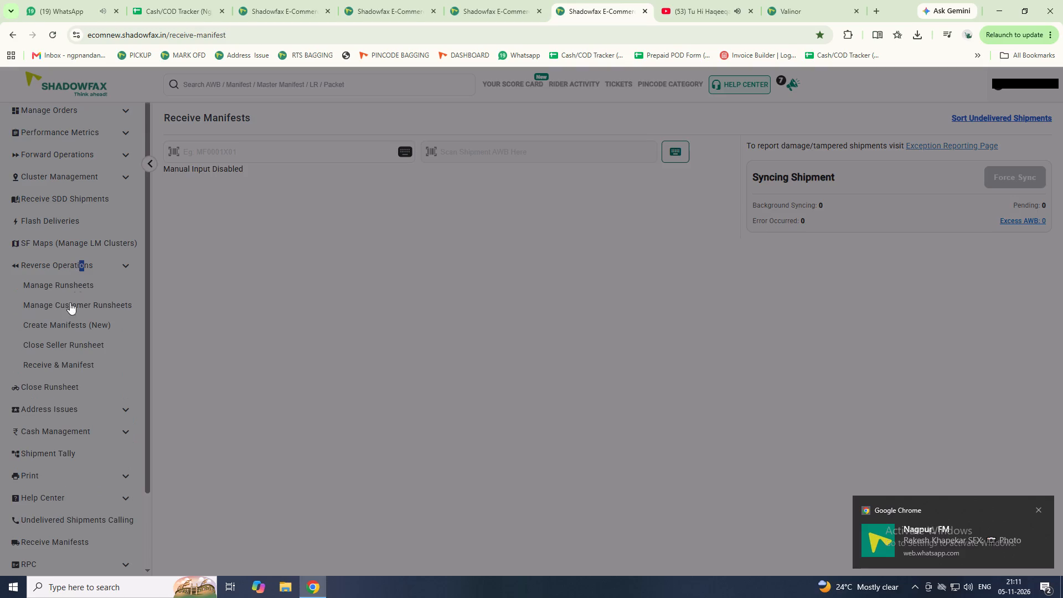
pyautogui.click(50, 357)
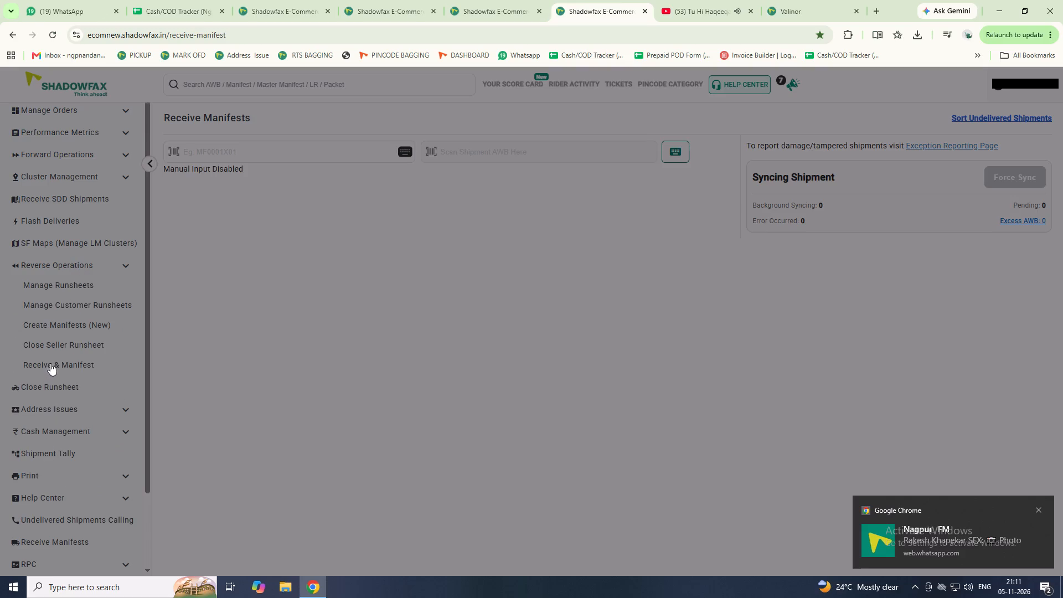
pyautogui.click(53, 365)
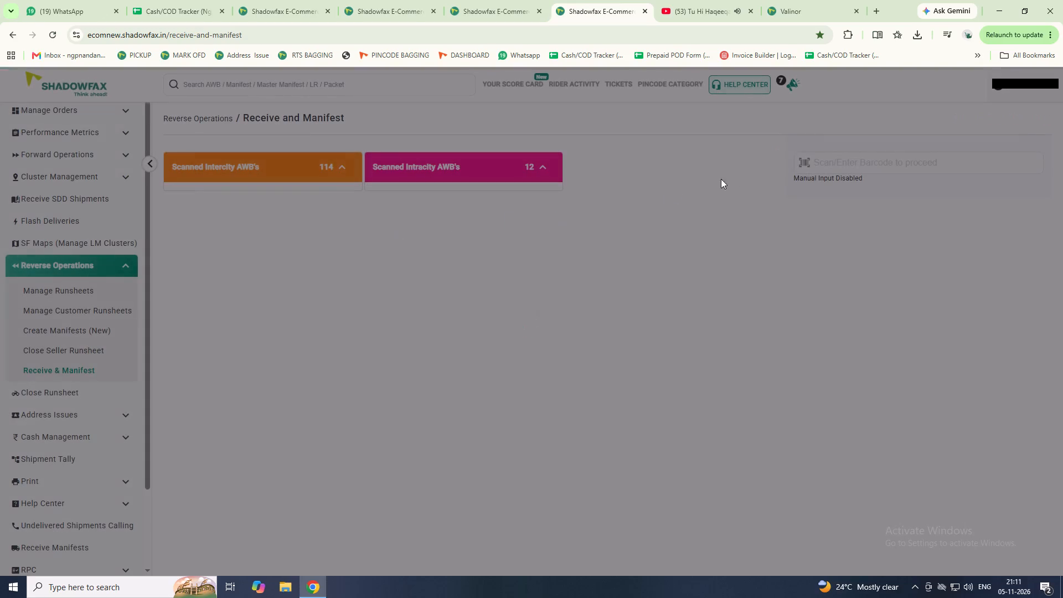
pyautogui.click(832, 159)
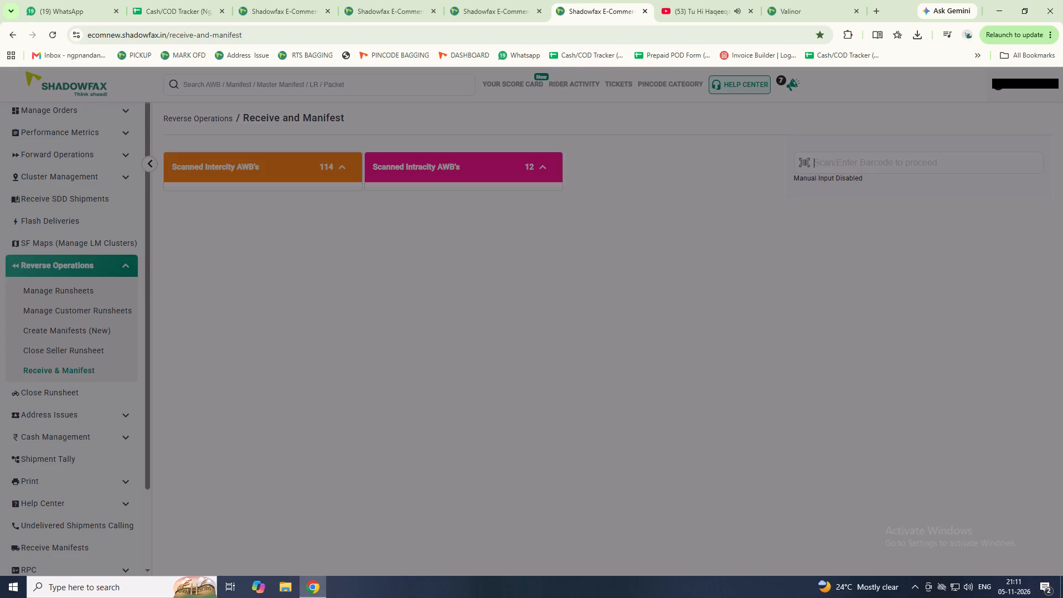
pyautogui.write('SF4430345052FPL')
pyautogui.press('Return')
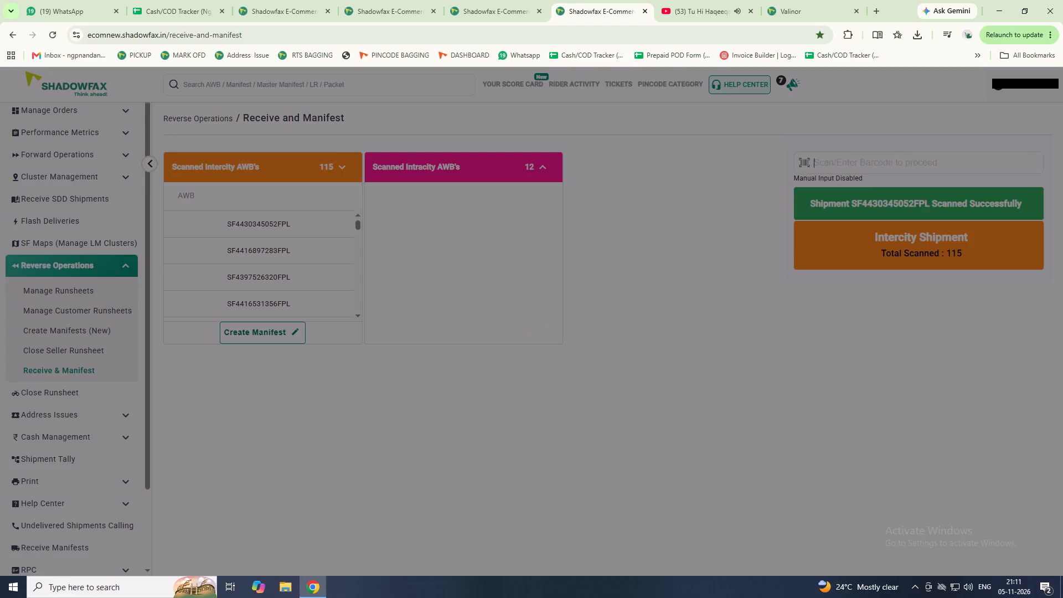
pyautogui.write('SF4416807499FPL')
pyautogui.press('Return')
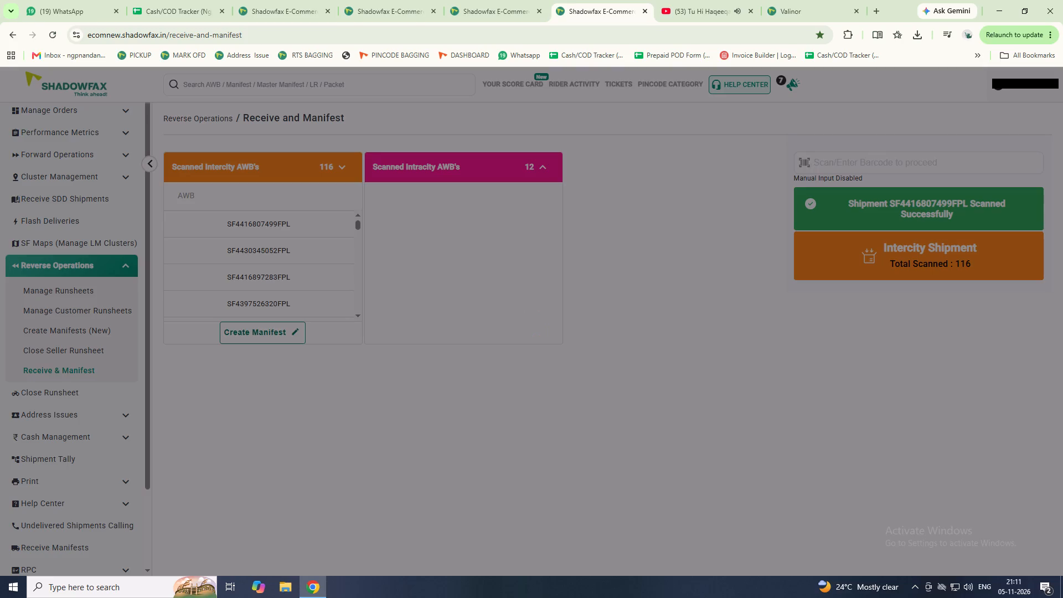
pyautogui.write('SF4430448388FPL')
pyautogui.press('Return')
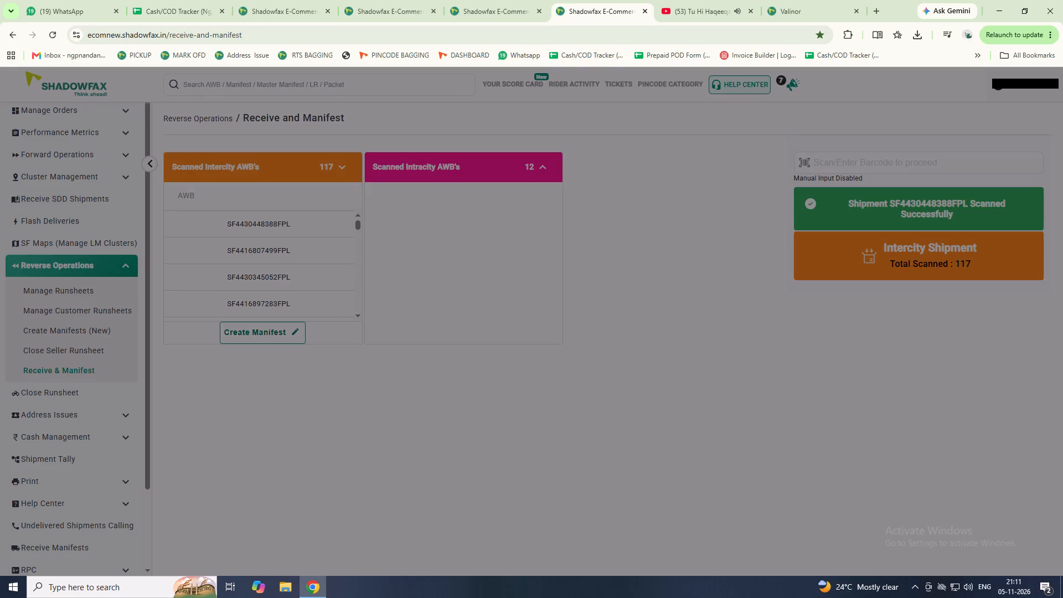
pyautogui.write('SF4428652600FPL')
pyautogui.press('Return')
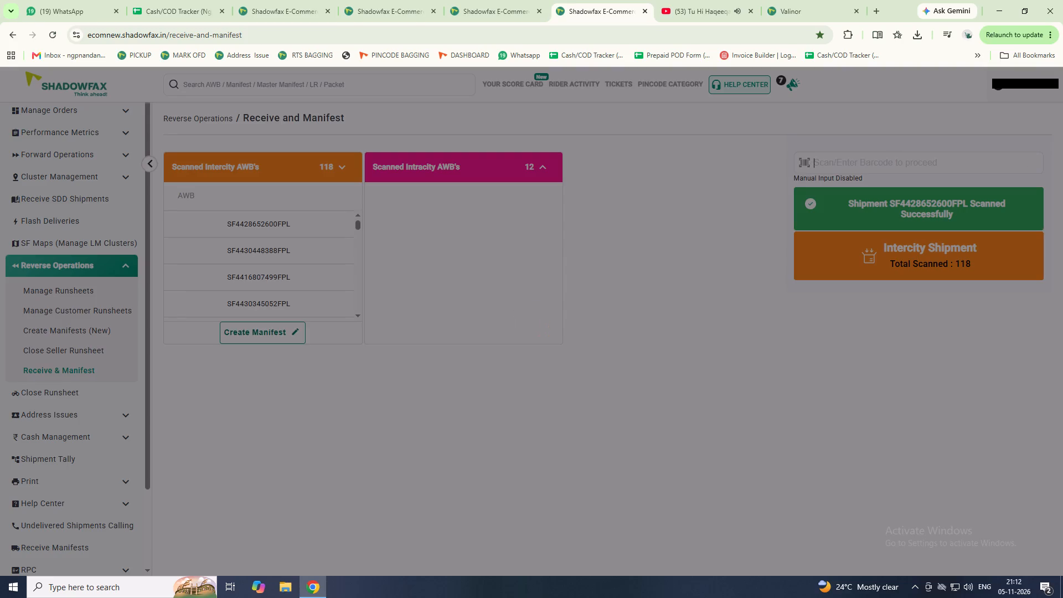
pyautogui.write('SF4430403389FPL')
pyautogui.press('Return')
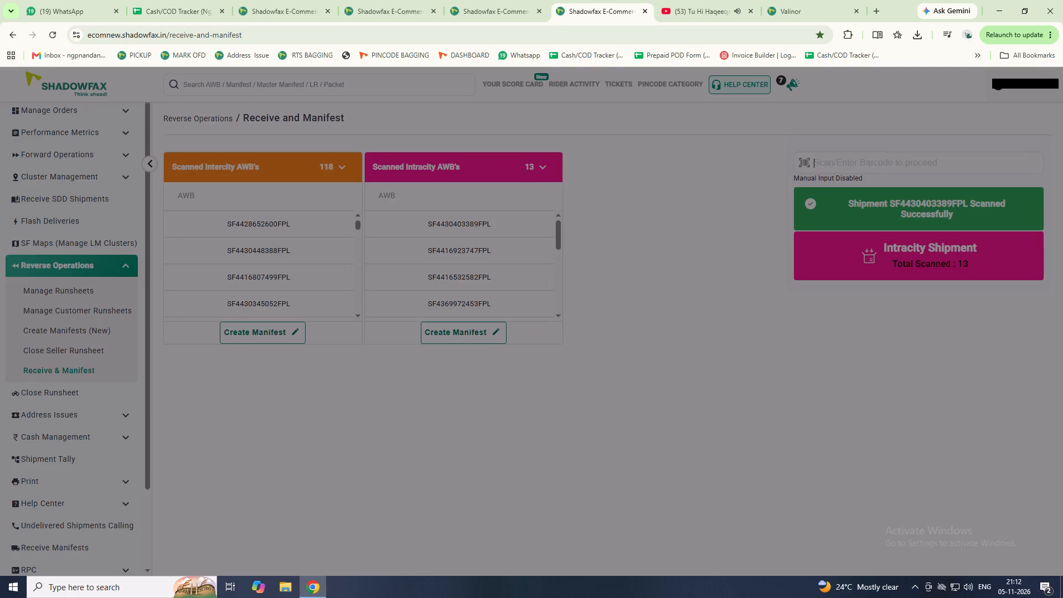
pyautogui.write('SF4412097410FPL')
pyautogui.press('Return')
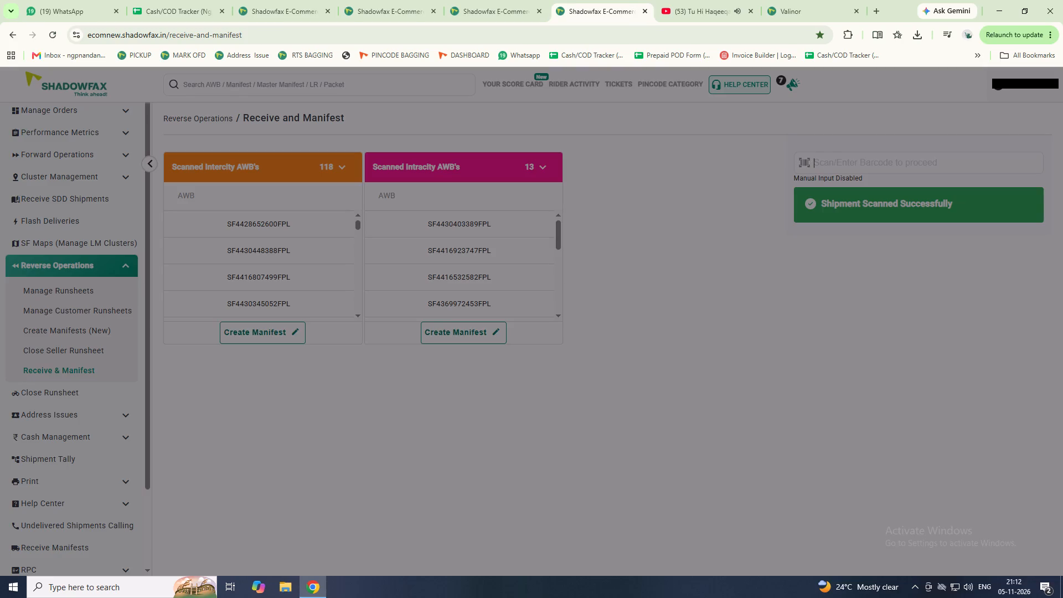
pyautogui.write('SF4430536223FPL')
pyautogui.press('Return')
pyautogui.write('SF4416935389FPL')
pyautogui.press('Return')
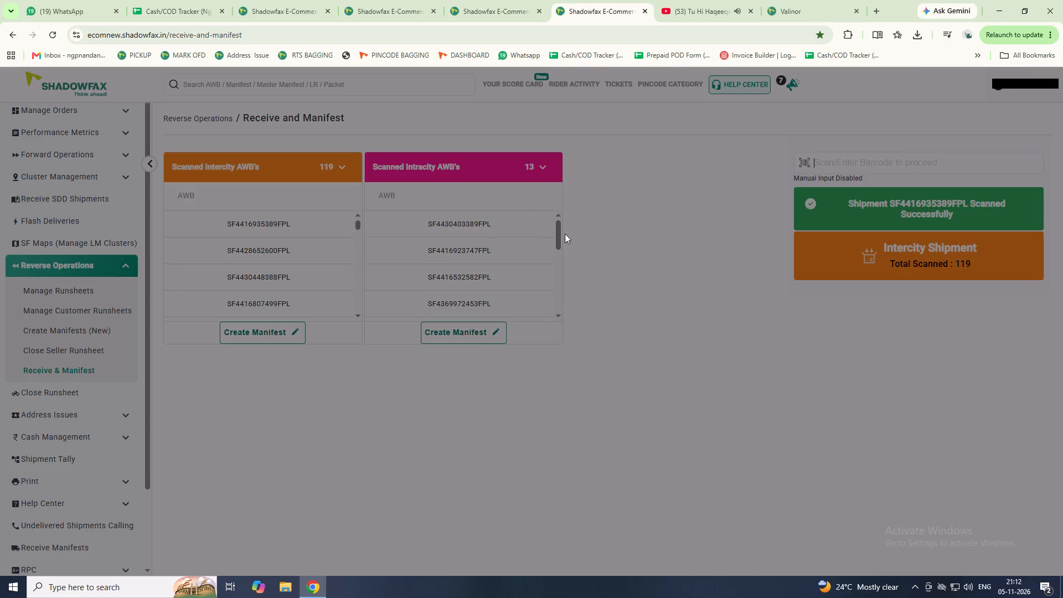
pyautogui.moveTo(558, 234); pyautogui.dragTo(563, 317)
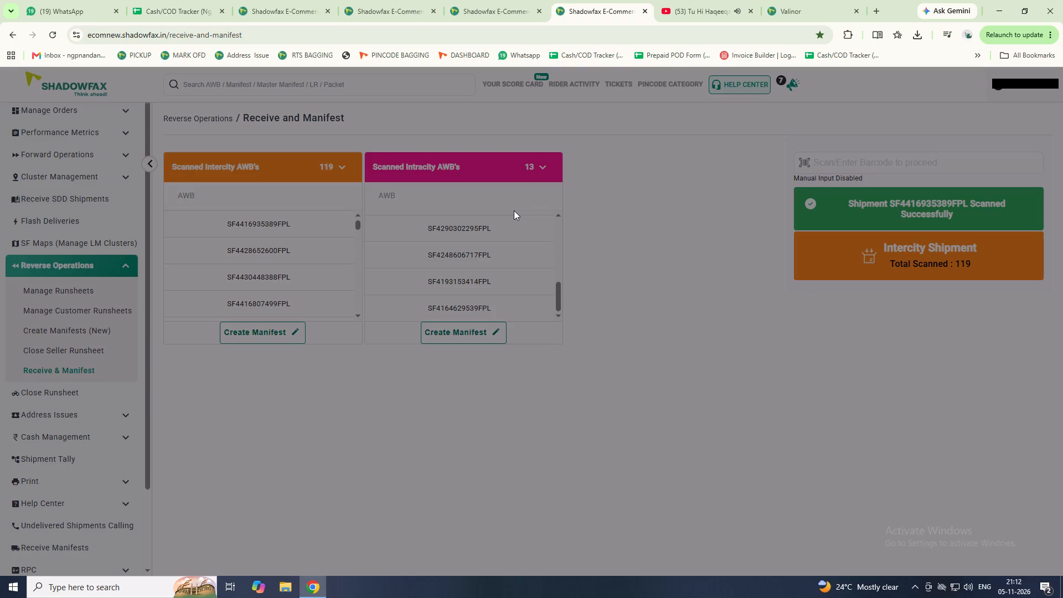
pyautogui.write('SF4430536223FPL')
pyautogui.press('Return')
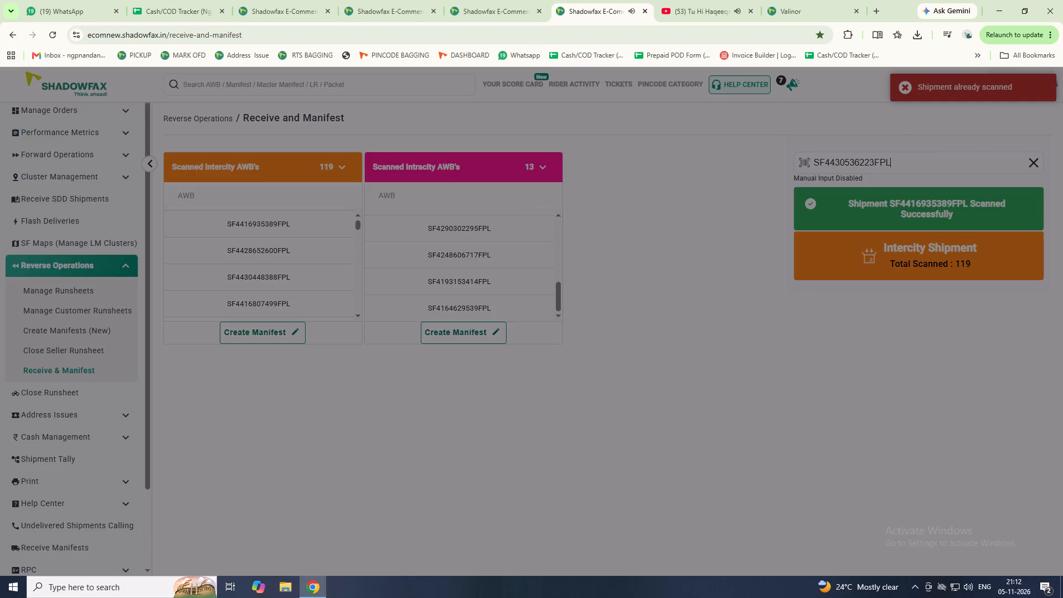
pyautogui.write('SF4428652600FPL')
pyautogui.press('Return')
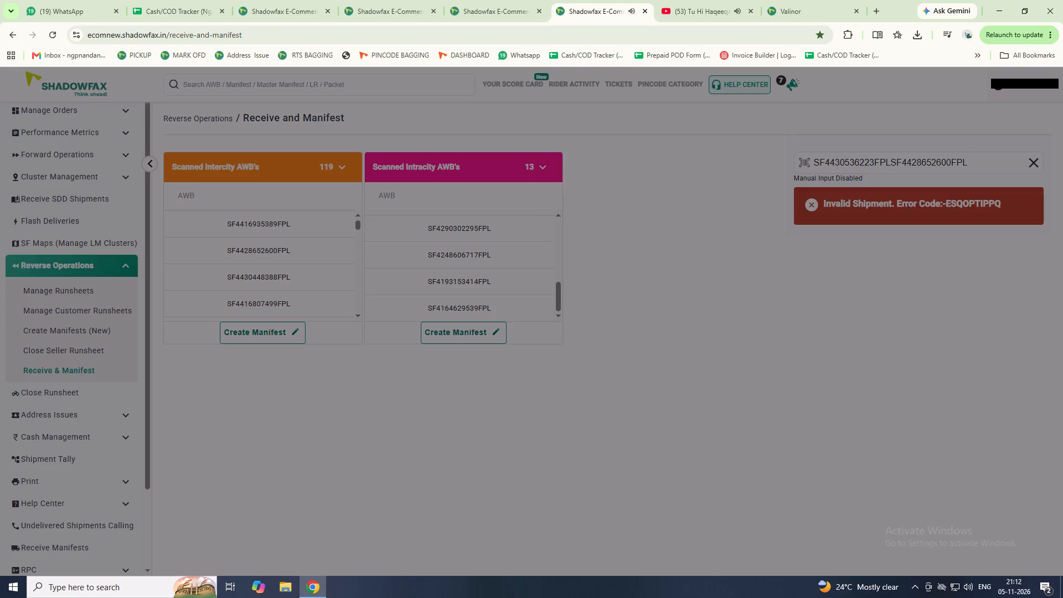
pyautogui.click(1033, 158)
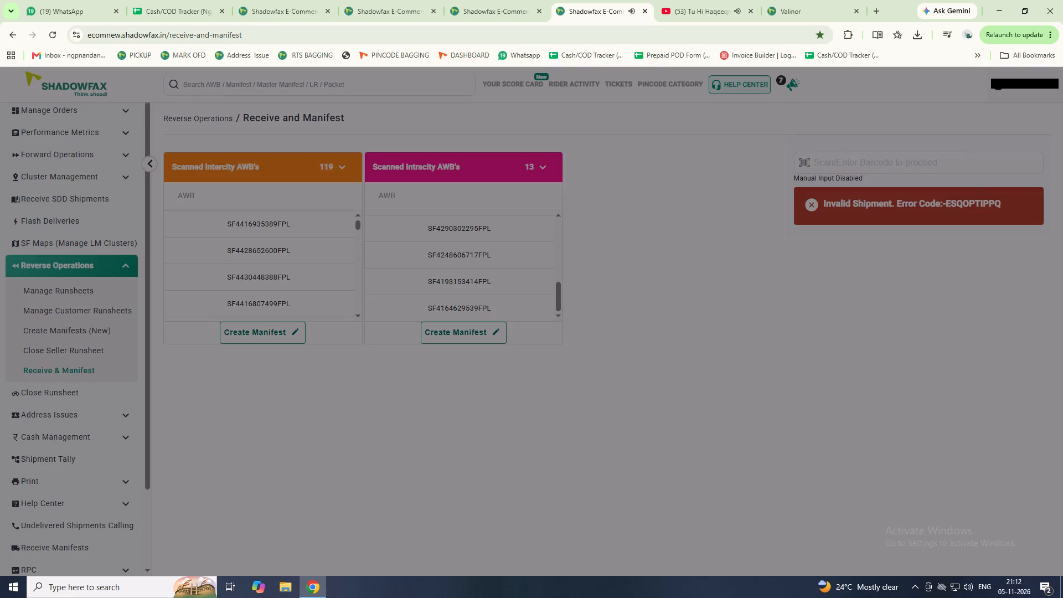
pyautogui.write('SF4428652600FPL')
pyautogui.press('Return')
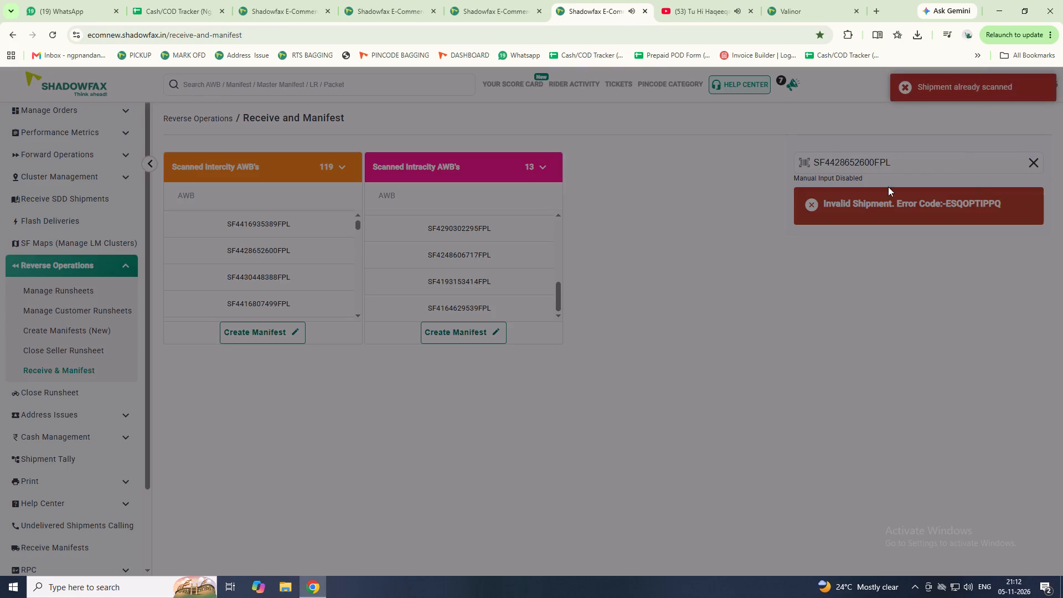
pyautogui.moveTo(874, 152); pyautogui.dragTo(871, 159)
pyautogui.click(871, 163)
pyautogui.doubleClick(871, 167)
pyautogui.click(877, 167)
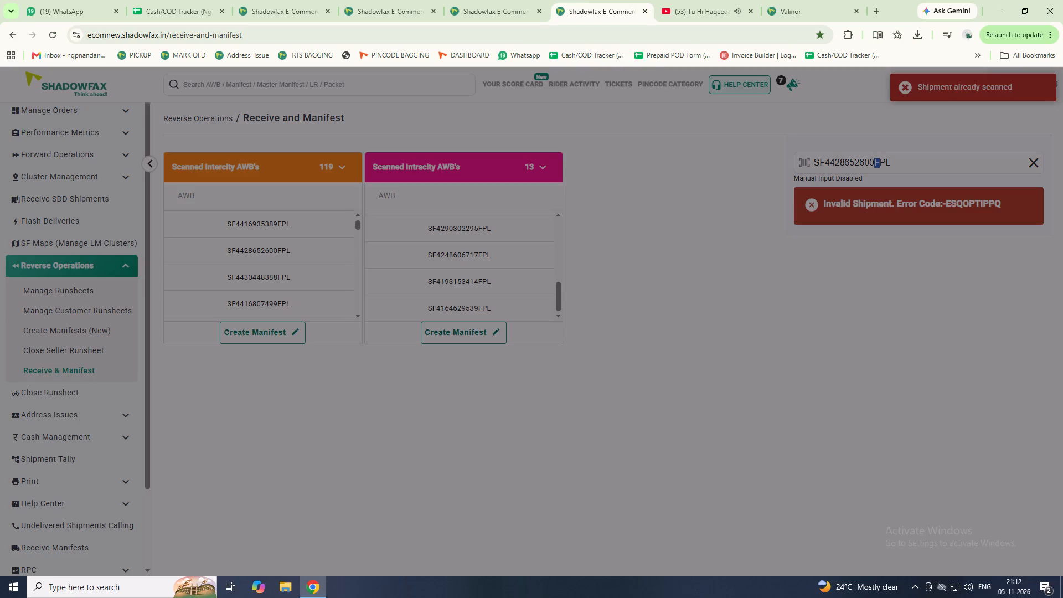
pyautogui.doubleClick(883, 163)
pyautogui.doubleClick(888, 163)
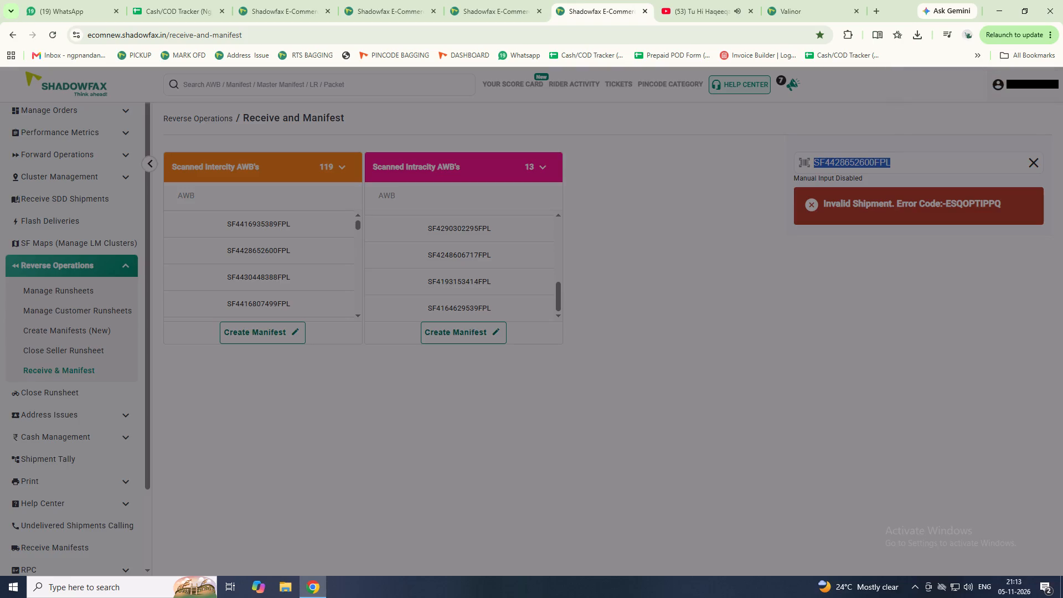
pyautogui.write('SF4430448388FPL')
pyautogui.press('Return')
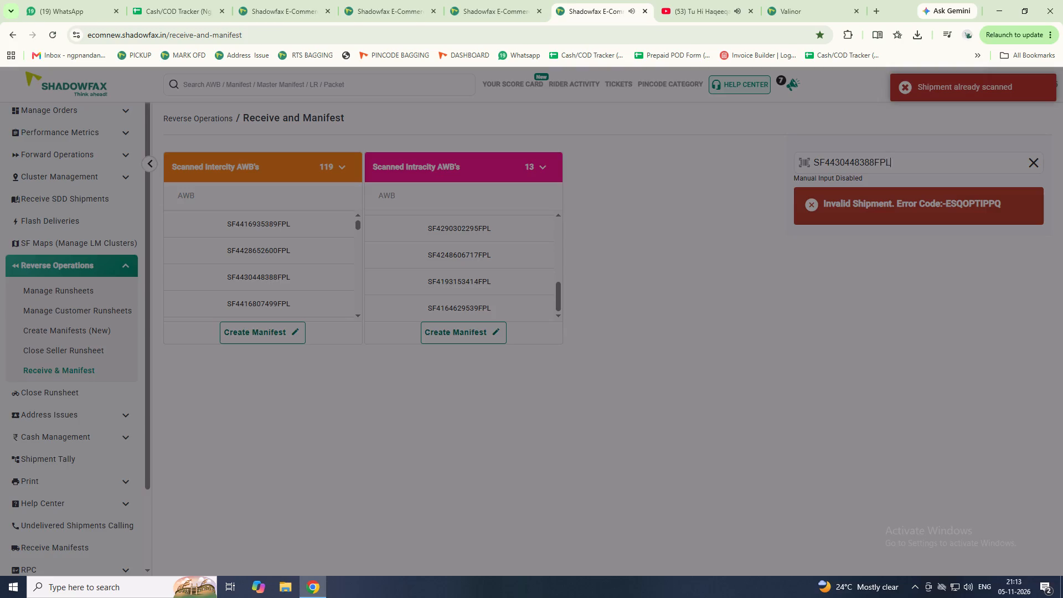
pyautogui.click(870, 161)
pyautogui.doubleClick(896, 160)
pyautogui.click(895, 163)
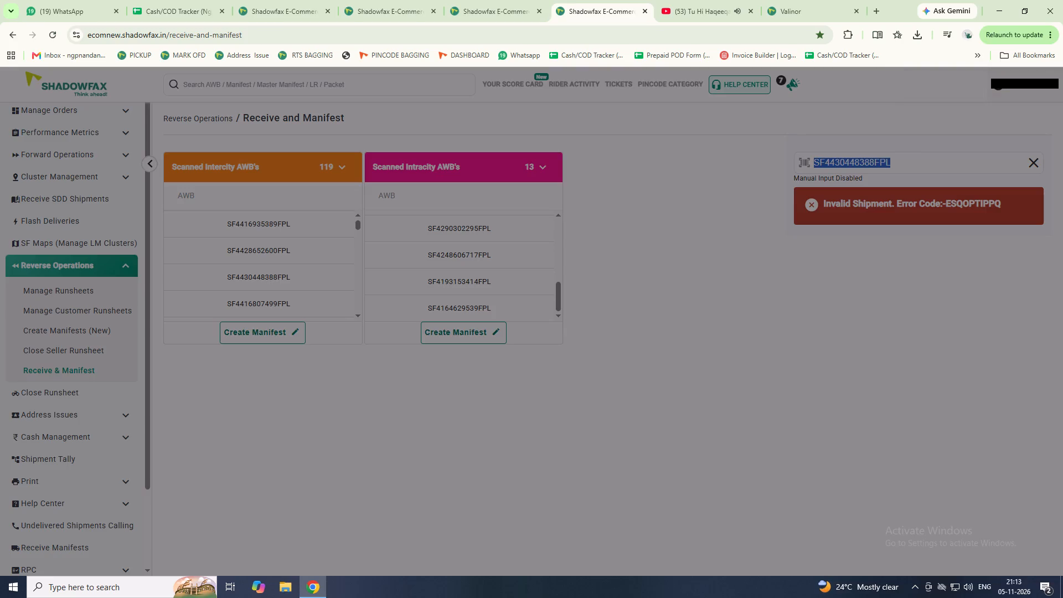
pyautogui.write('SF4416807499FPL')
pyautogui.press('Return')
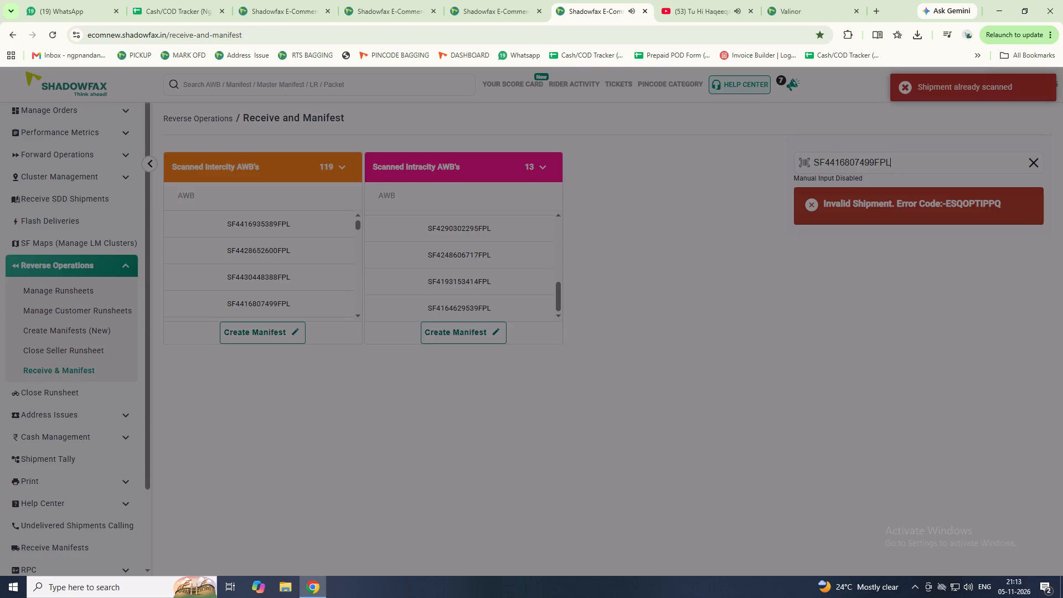
pyautogui.doubleClick(896, 164)
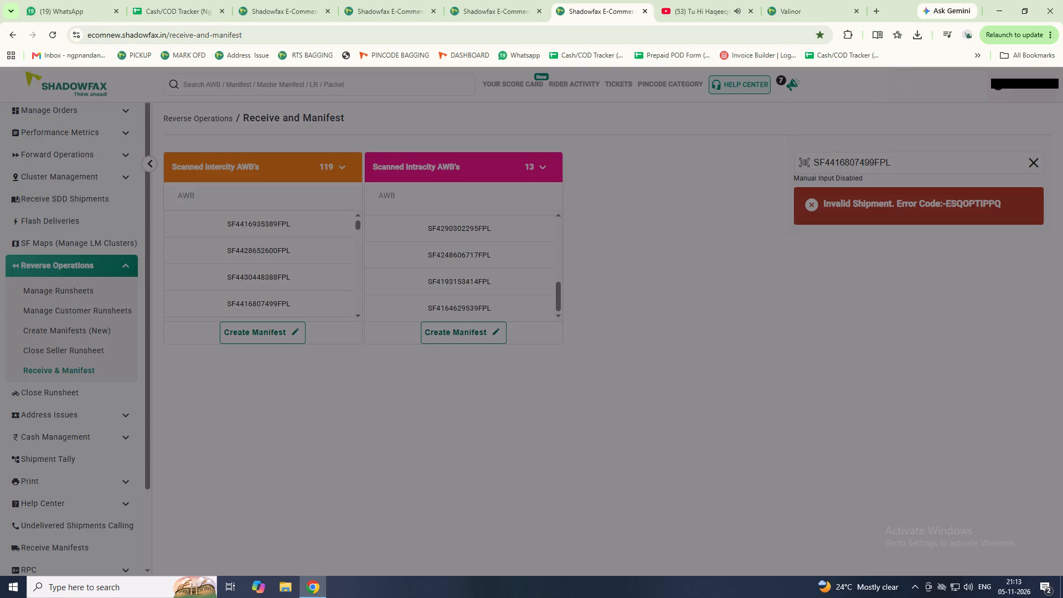
pyautogui.click(923, 161)
pyautogui.click(920, 162)
pyautogui.click(903, 163)
pyautogui.doubleClick(894, 171)
pyautogui.click(893, 165)
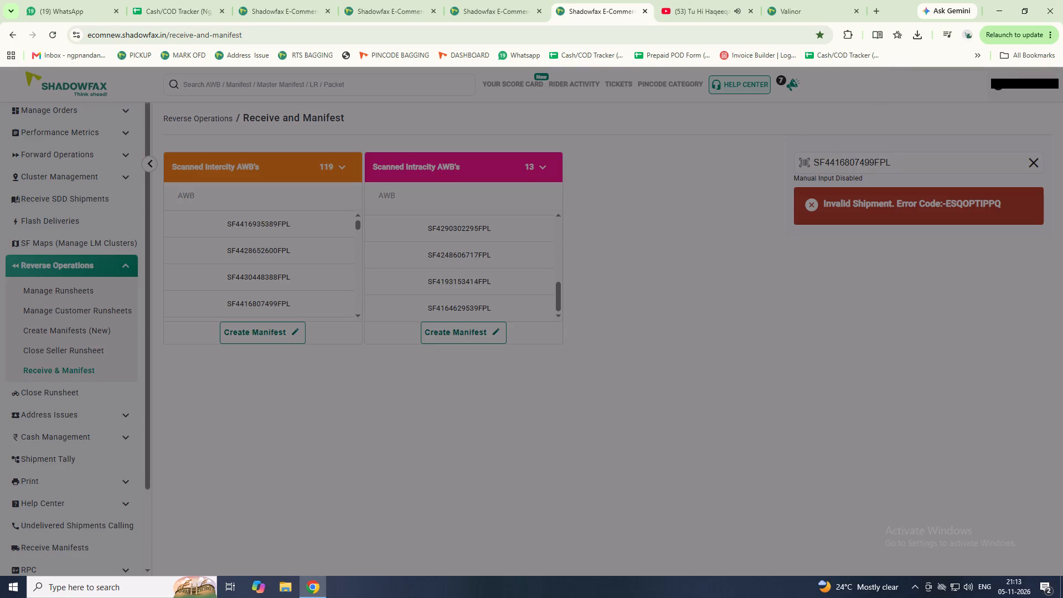
pyautogui.doubleClick(892, 159)
pyautogui.click(889, 155)
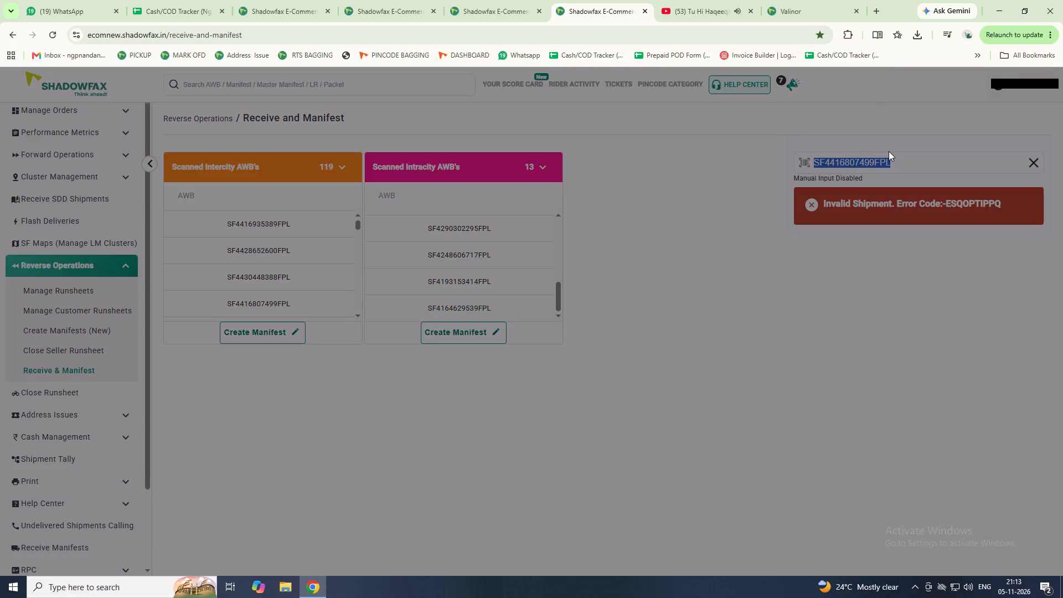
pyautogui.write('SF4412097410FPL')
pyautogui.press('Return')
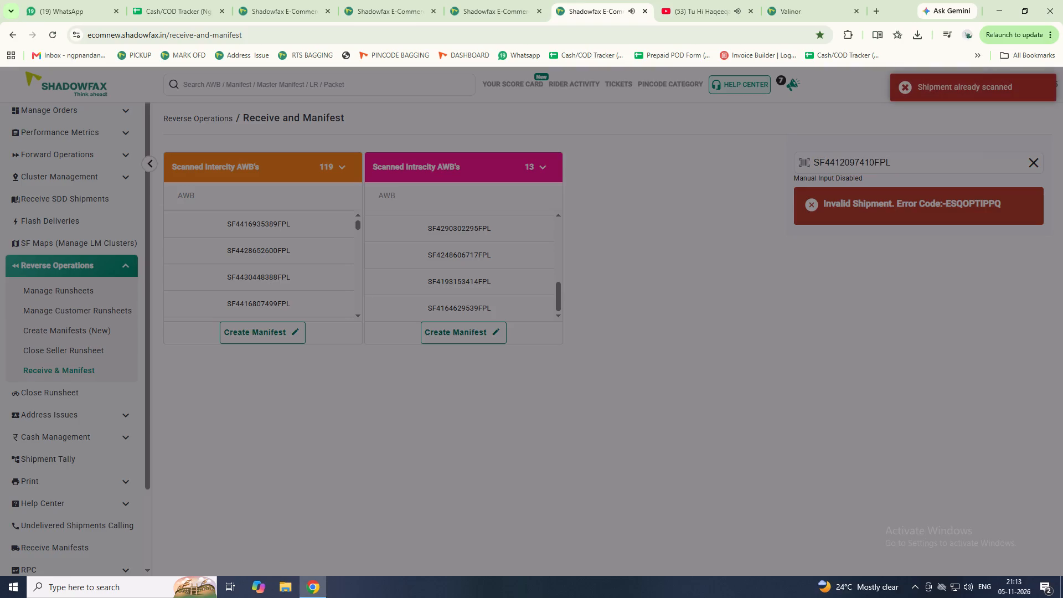
pyautogui.doubleClick(902, 159)
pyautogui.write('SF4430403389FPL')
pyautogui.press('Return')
pyautogui.doubleClick(884, 161)
pyautogui.moveTo(888, 163); pyautogui.dragTo(892, 156)
pyautogui.click(892, 156)
pyautogui.tripleClick(897, 162)
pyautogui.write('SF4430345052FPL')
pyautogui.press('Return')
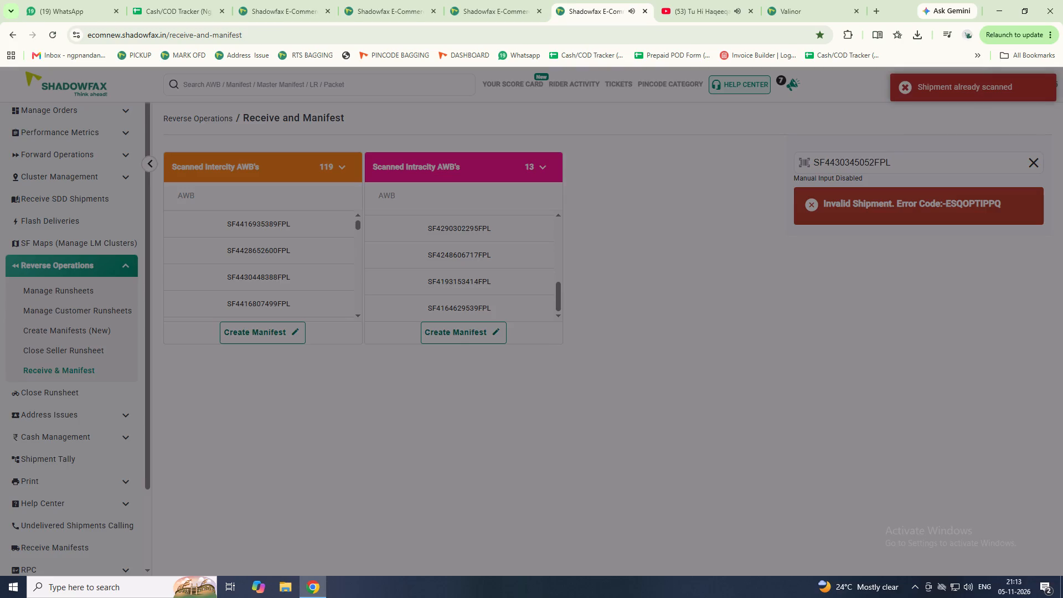
pyautogui.click(902, 173)
pyautogui.tripleClick(904, 164)
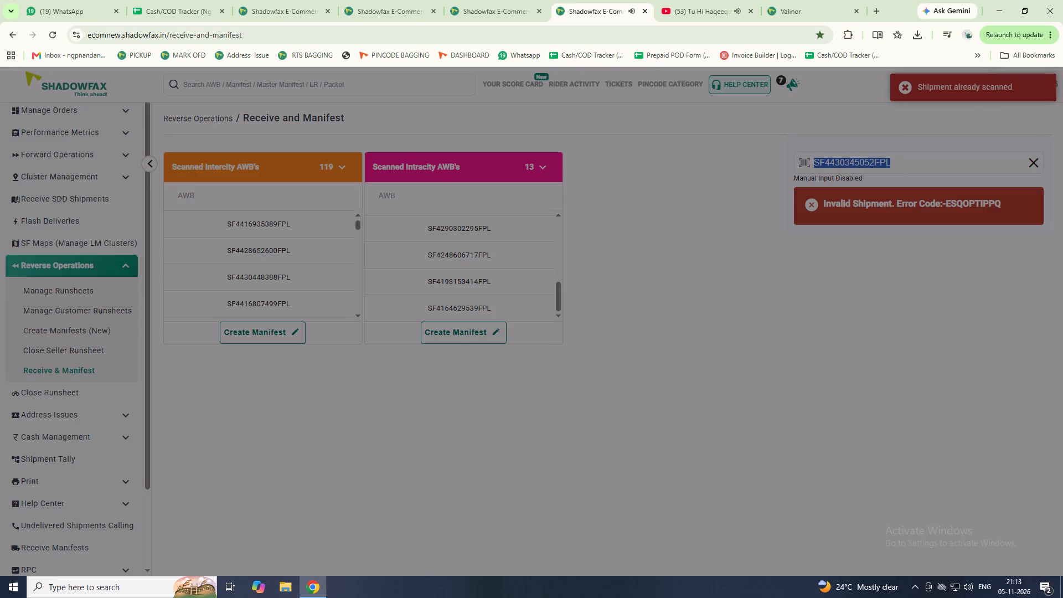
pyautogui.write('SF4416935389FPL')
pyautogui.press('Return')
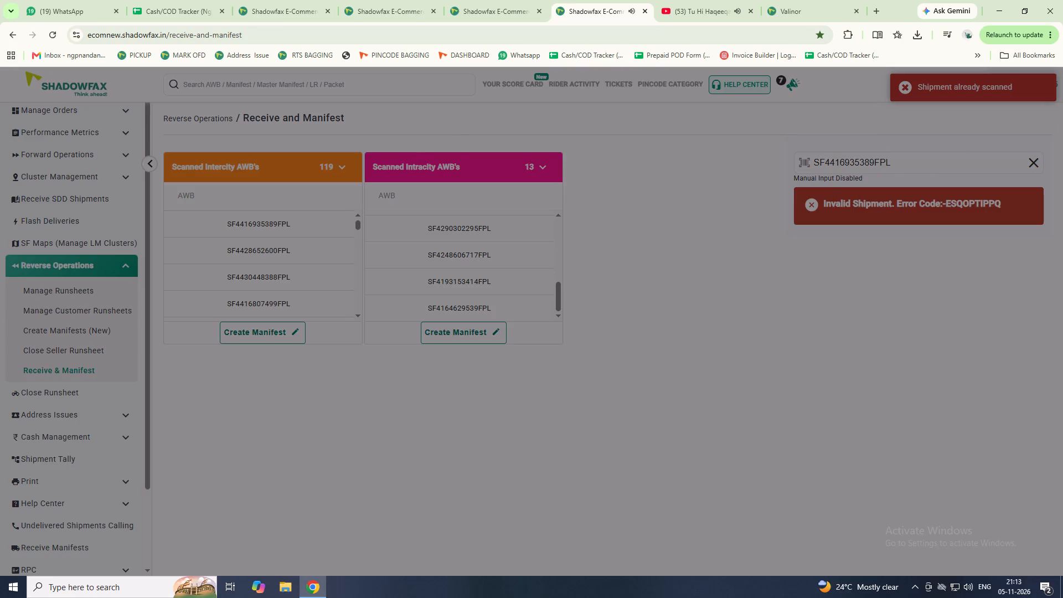
pyautogui.click(1029, 164)
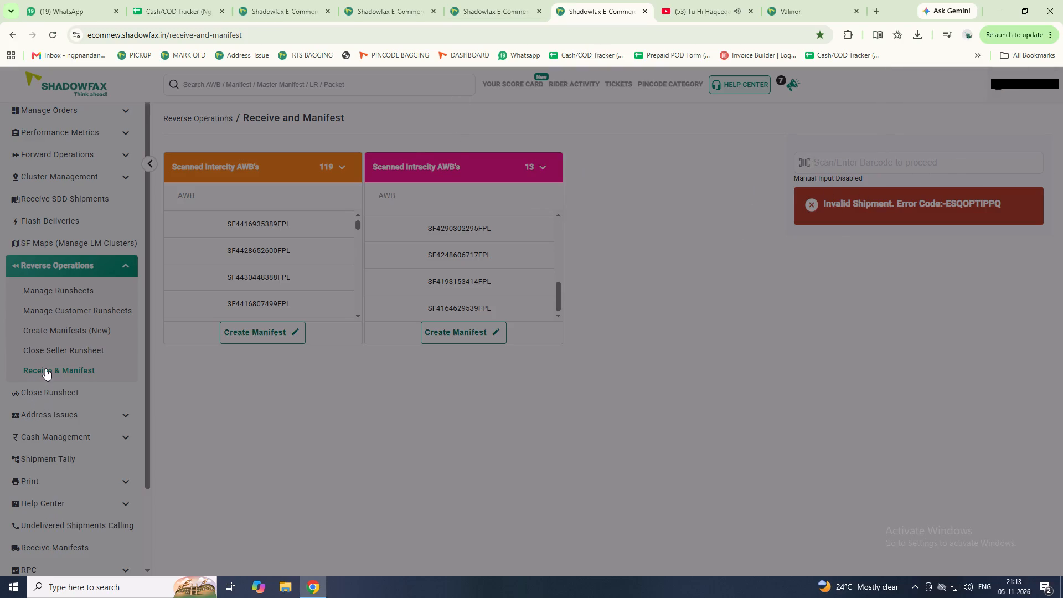
# In Close Seller Runsheet, look up rider Aniket with "ani" and close all of his runsheets eligible for closure.
pyautogui.click(49, 346)
pyautogui.click(51, 348)
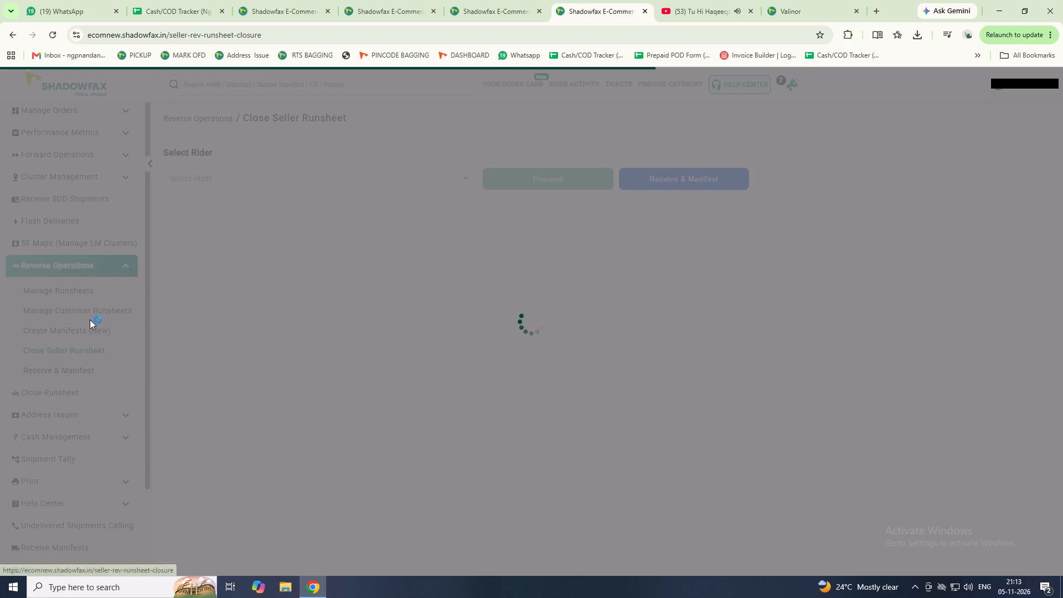
pyautogui.doubleClick(459, 179)
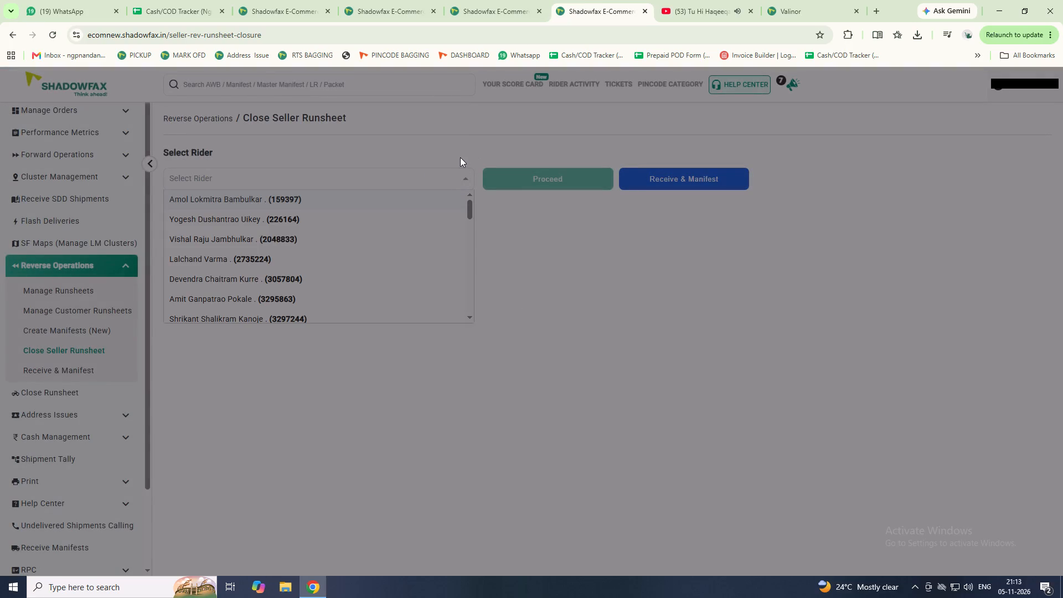
pyautogui.write('ani')
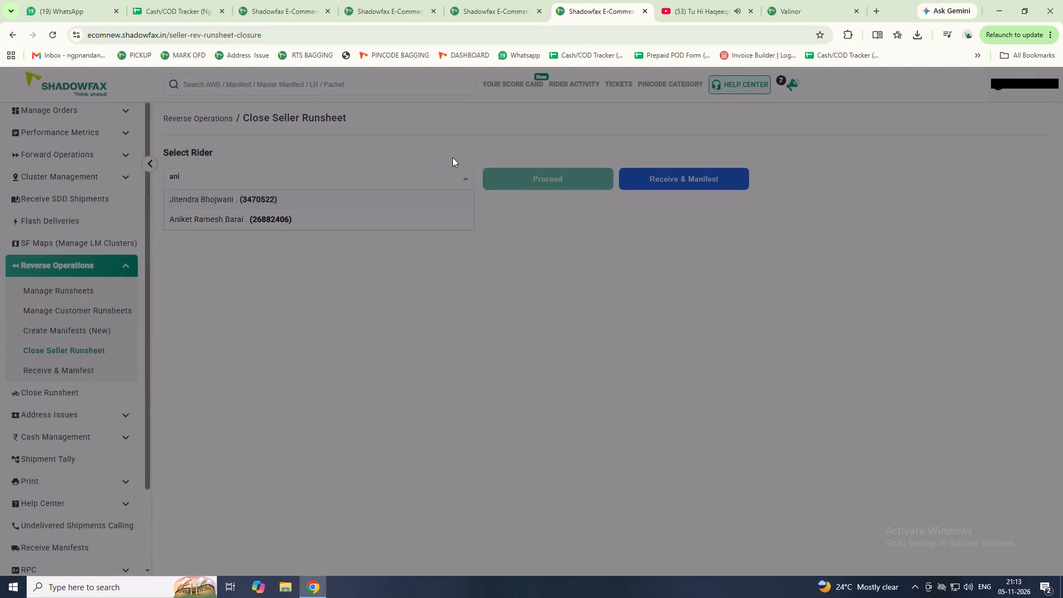
pyautogui.click(265, 212)
pyautogui.click(543, 184)
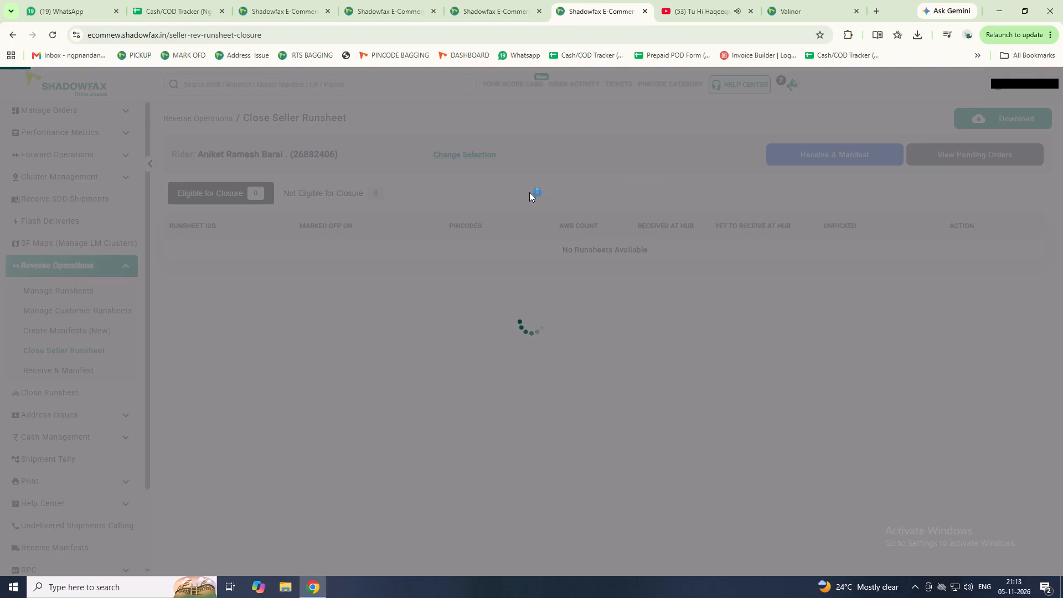
pyautogui.click(914, 195)
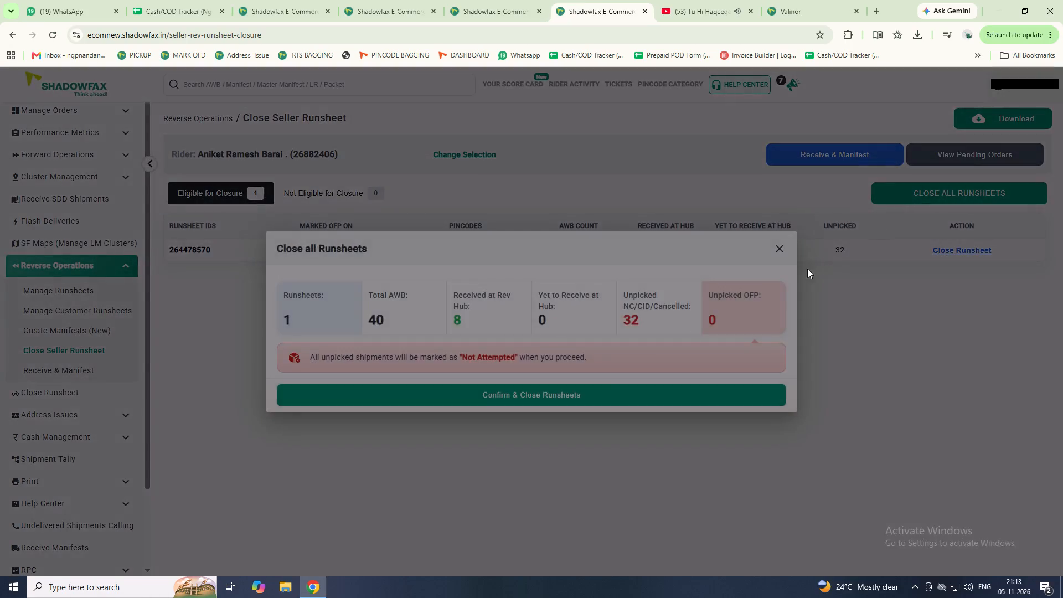
pyautogui.click(587, 399)
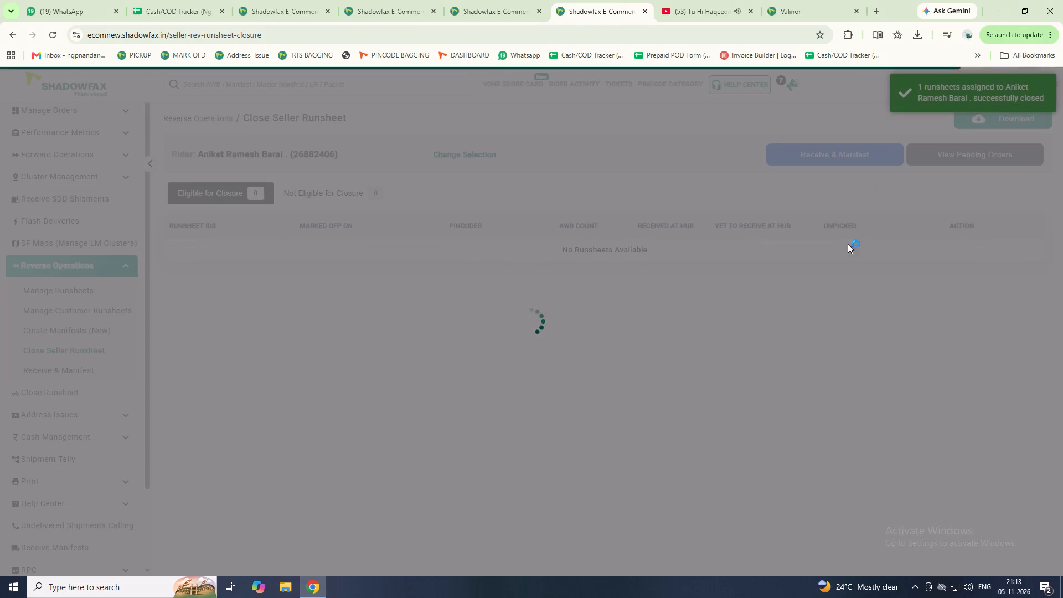
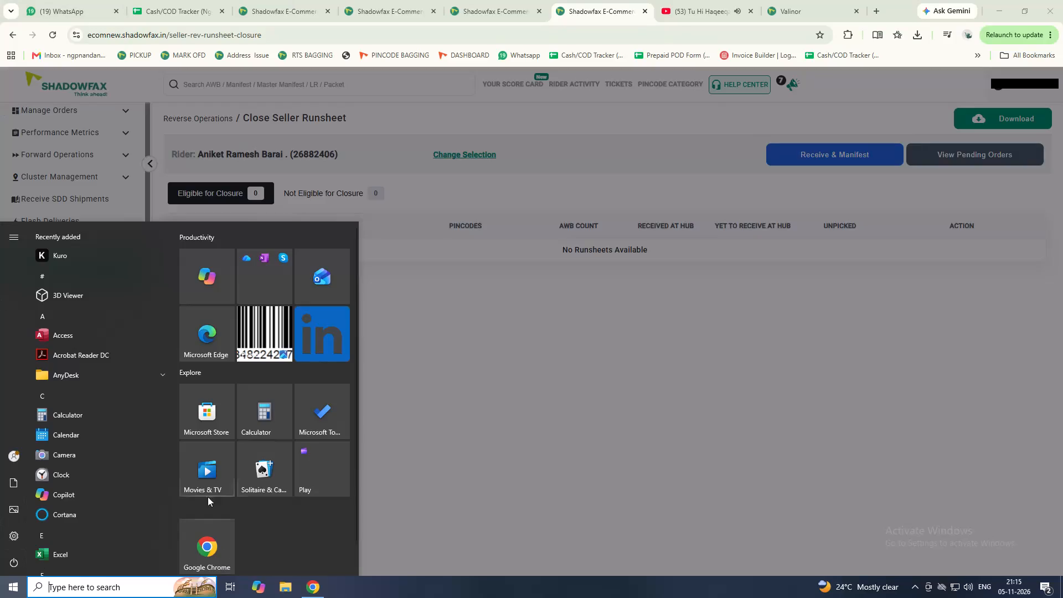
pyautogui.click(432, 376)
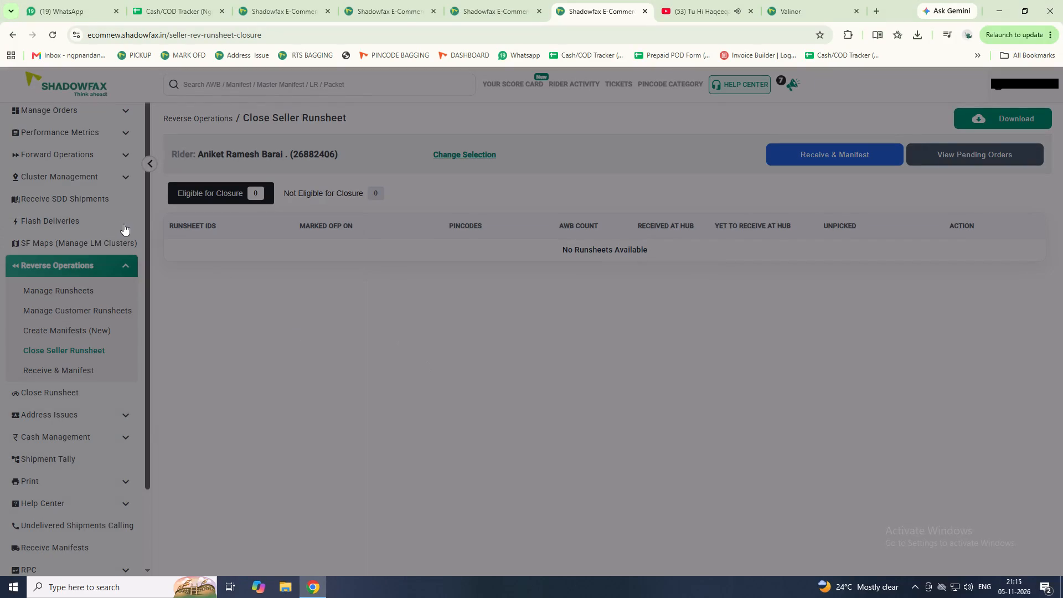
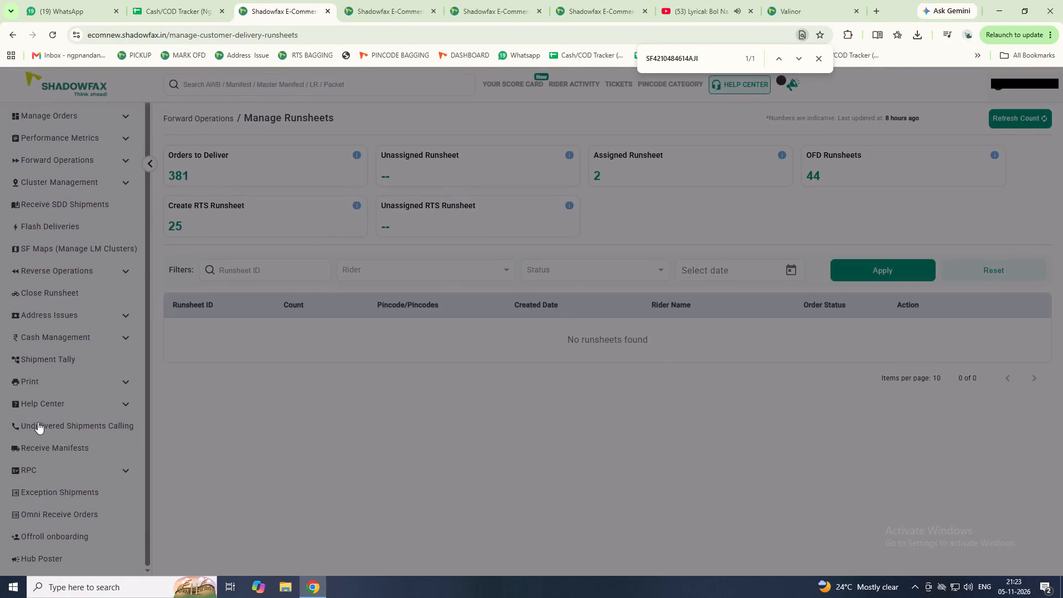
# Open the forward runsheet closure for rider Aniket.
pyautogui.click(48, 292)
pyautogui.click(447, 173)
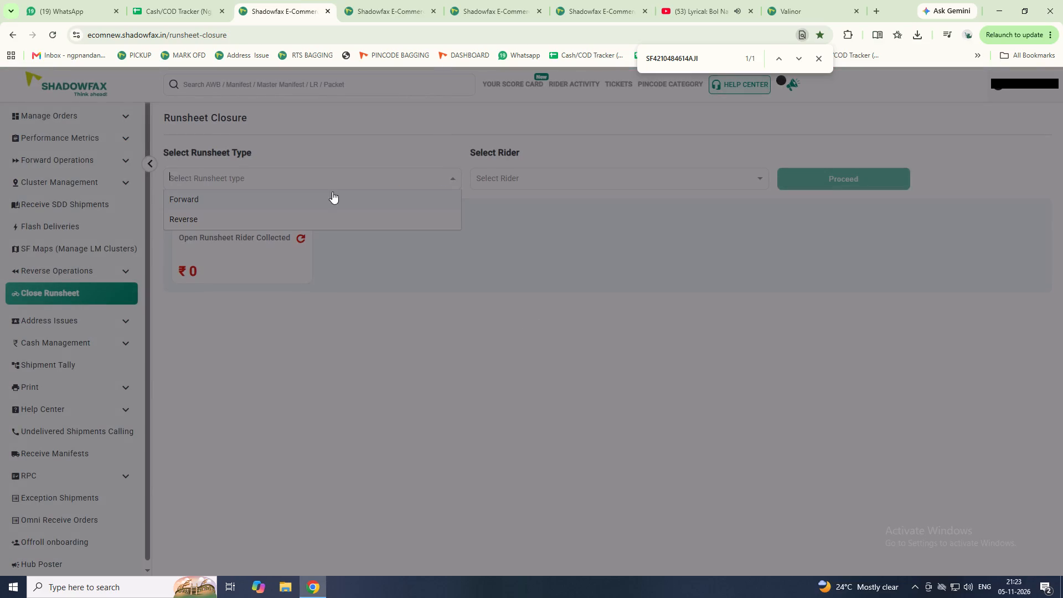
pyautogui.click(242, 206)
pyautogui.click(523, 177)
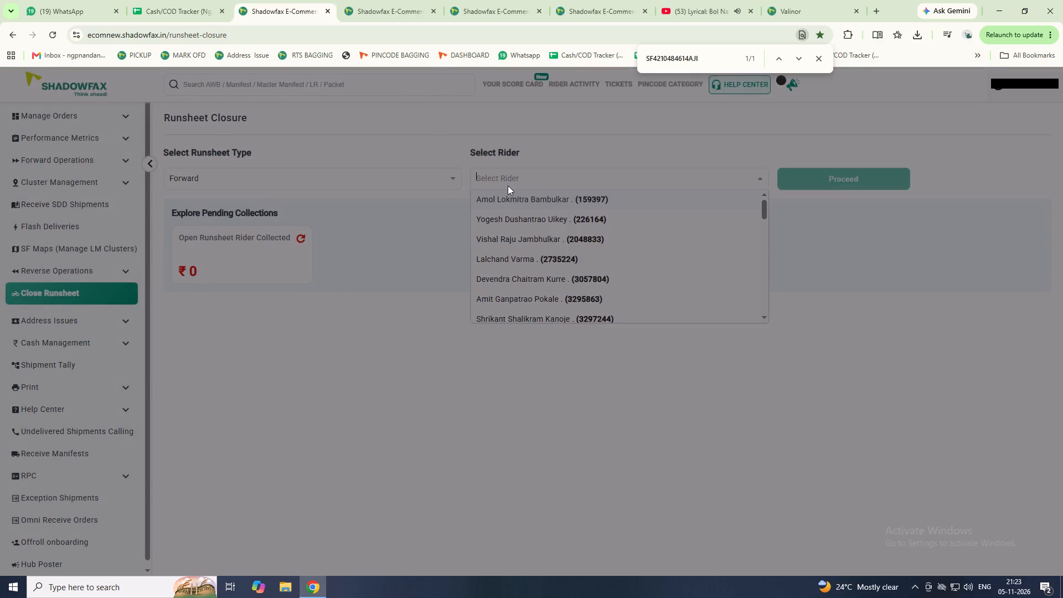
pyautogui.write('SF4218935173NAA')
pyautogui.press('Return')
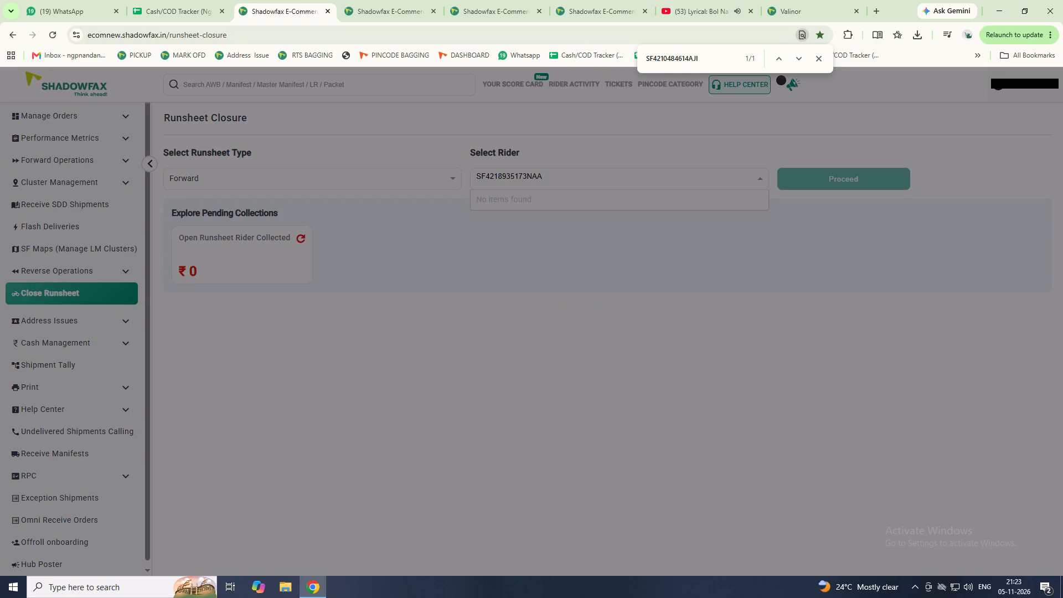
pyautogui.click(761, 179)
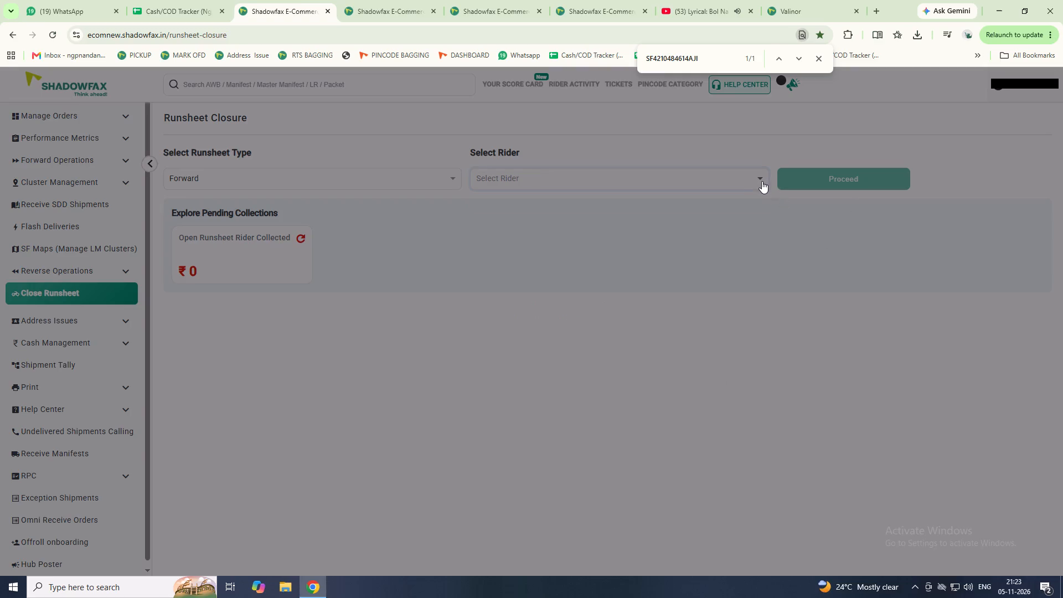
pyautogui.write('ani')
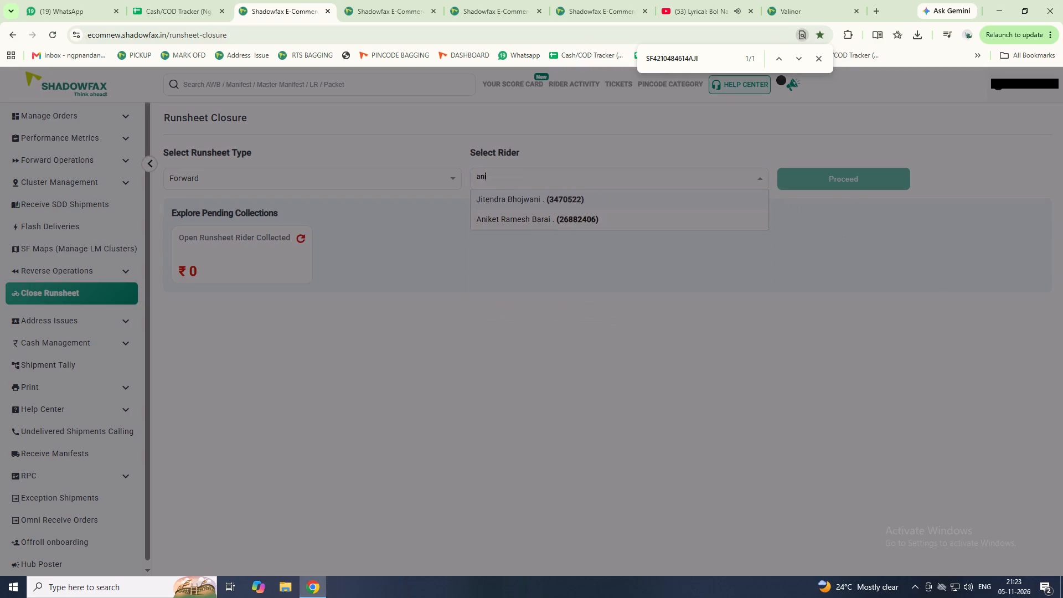
pyautogui.moveTo(729, 216); pyautogui.dragTo(741, 214)
pyautogui.click(820, 167)
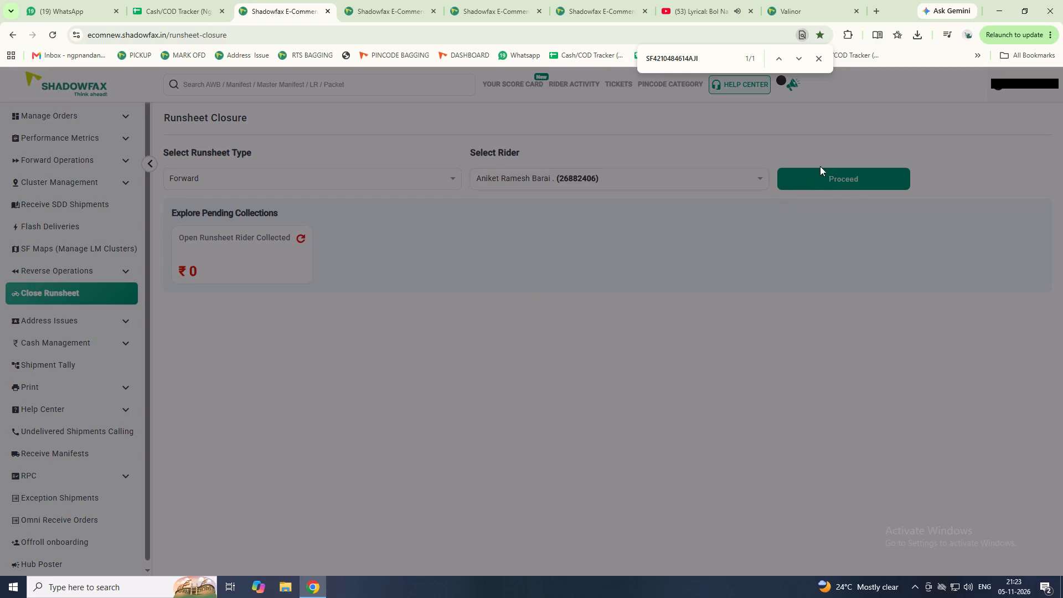
pyautogui.click(836, 175)
pyautogui.tripleClick(863, 228)
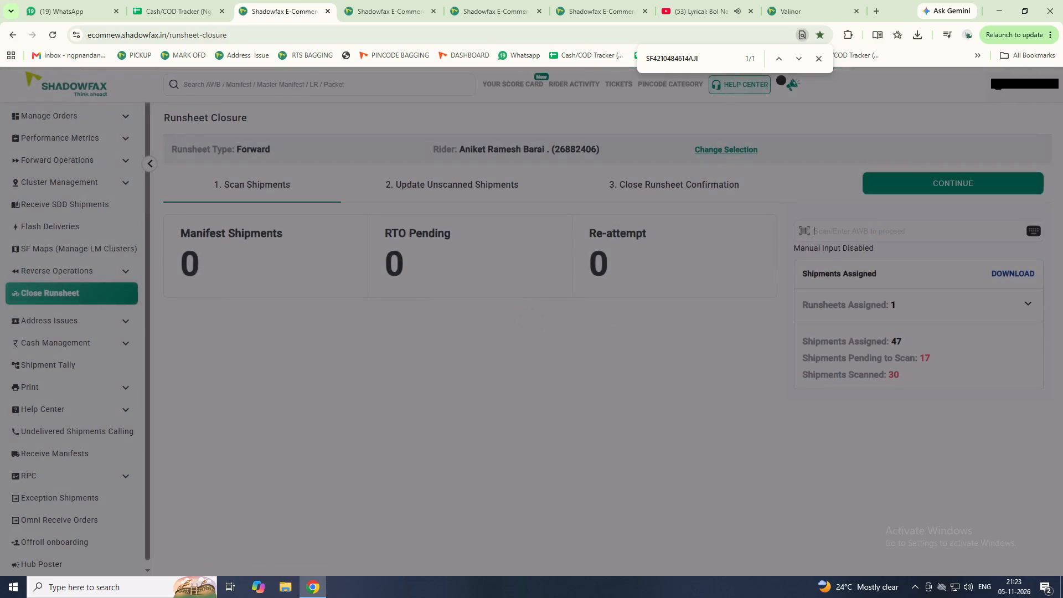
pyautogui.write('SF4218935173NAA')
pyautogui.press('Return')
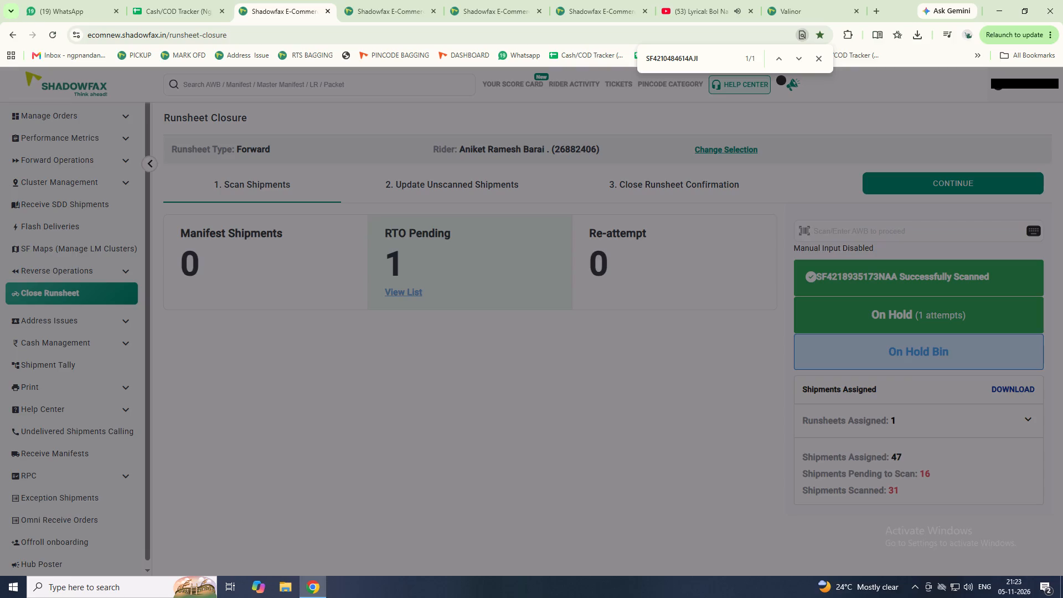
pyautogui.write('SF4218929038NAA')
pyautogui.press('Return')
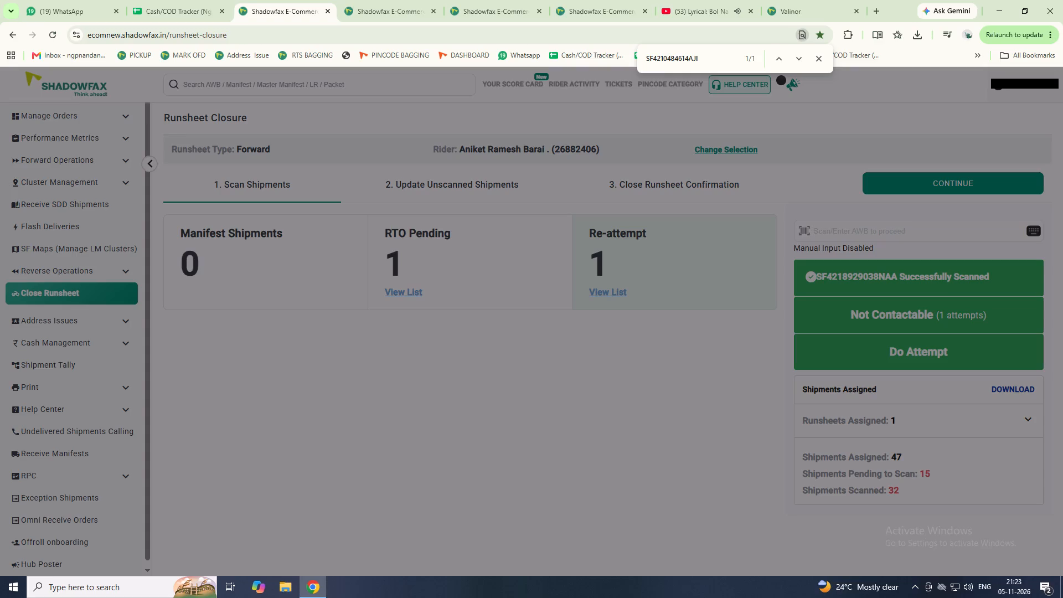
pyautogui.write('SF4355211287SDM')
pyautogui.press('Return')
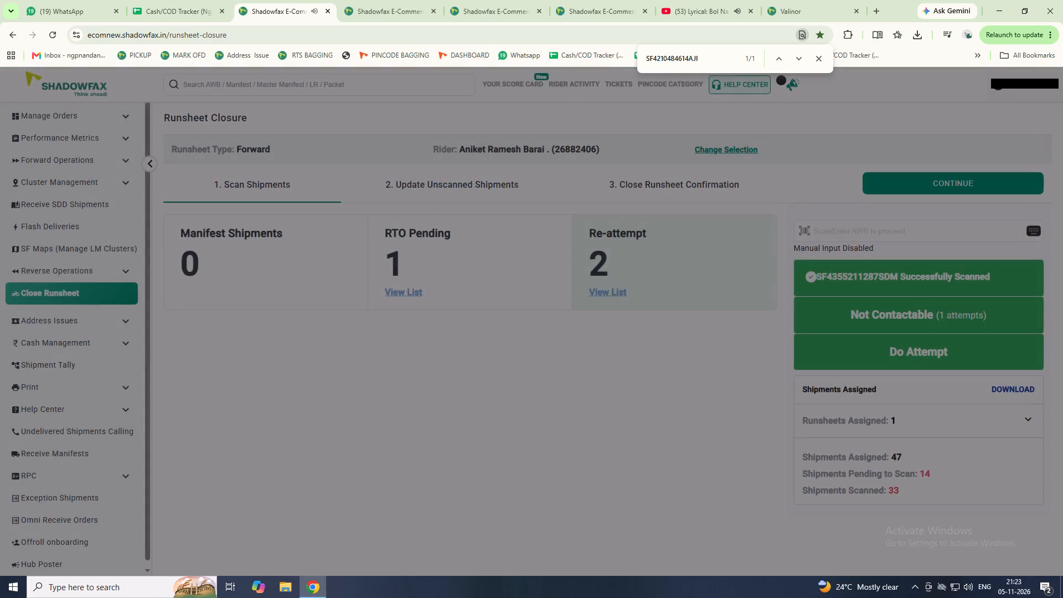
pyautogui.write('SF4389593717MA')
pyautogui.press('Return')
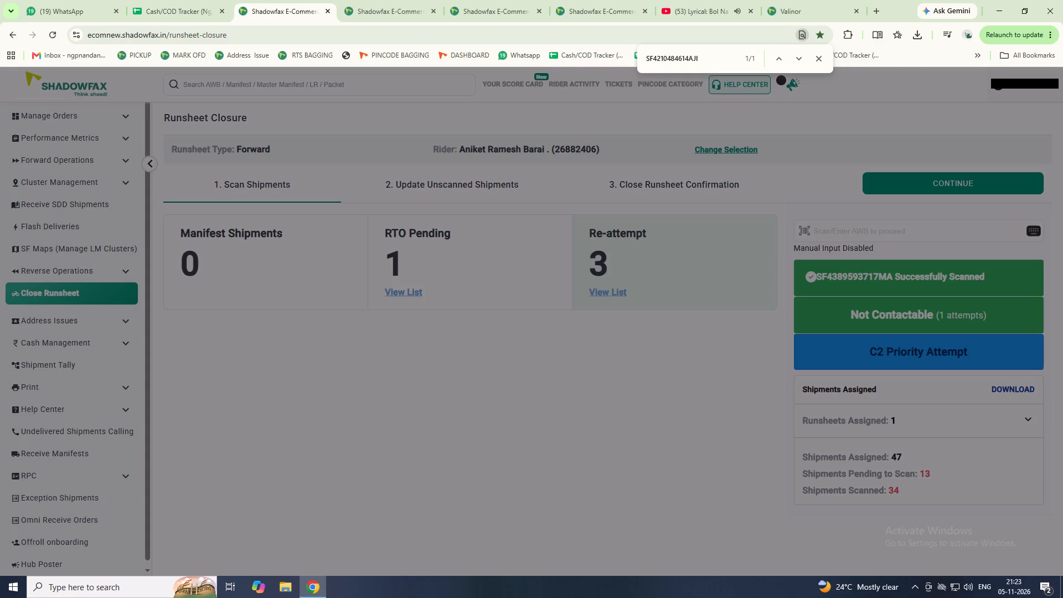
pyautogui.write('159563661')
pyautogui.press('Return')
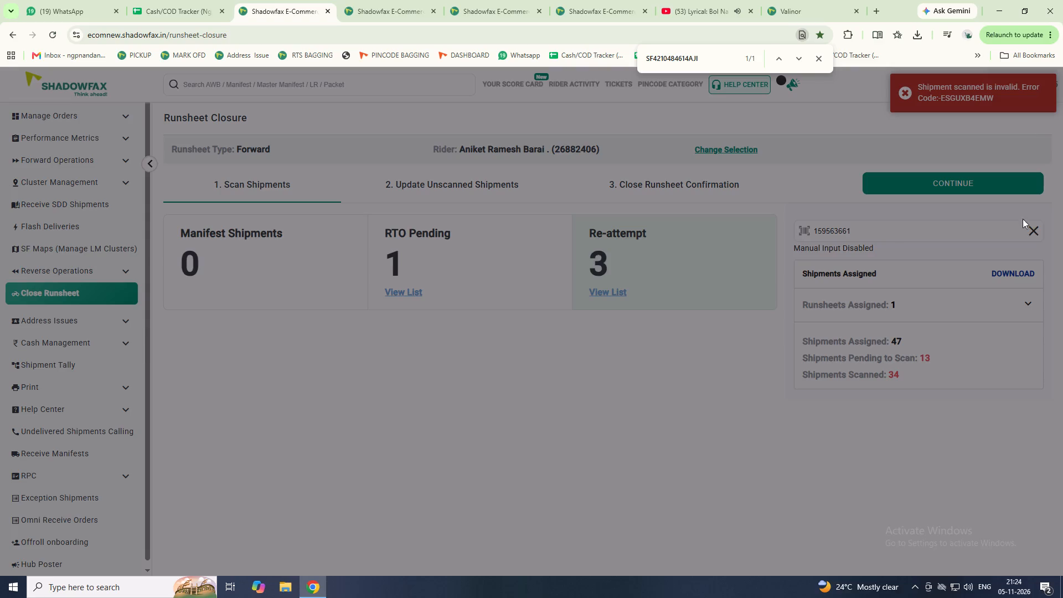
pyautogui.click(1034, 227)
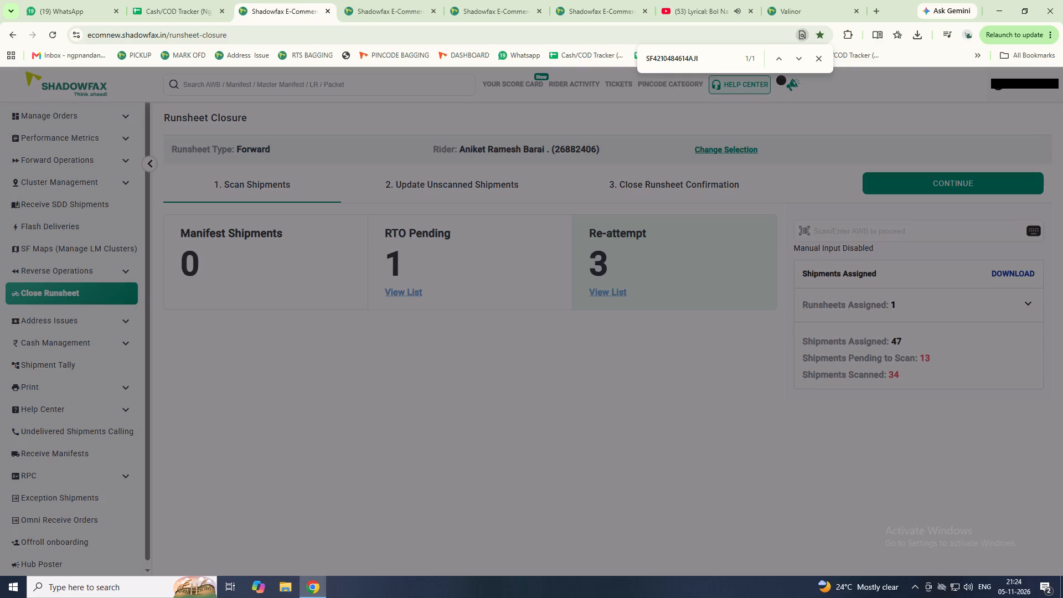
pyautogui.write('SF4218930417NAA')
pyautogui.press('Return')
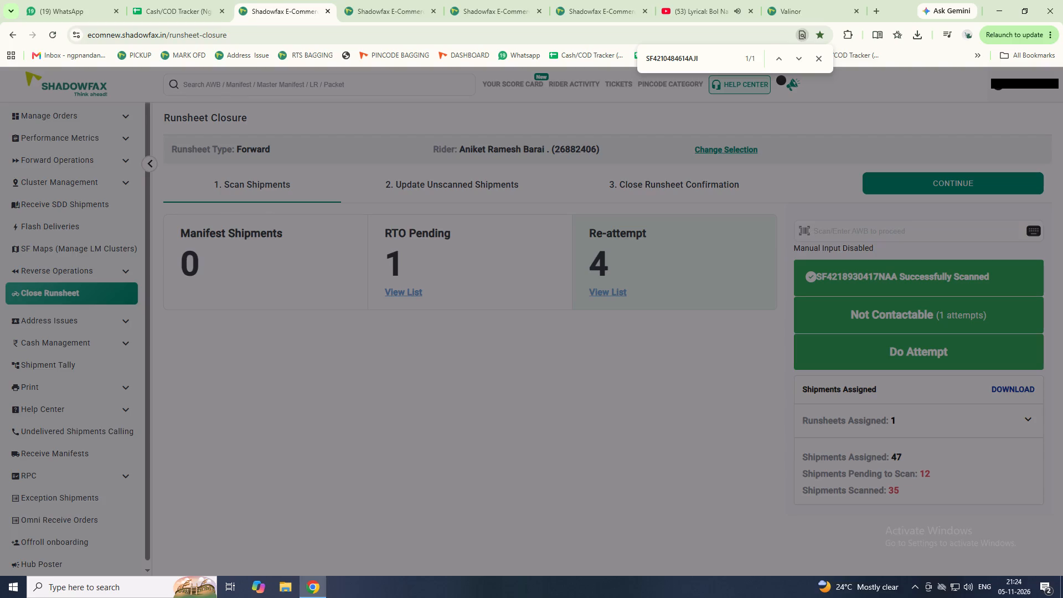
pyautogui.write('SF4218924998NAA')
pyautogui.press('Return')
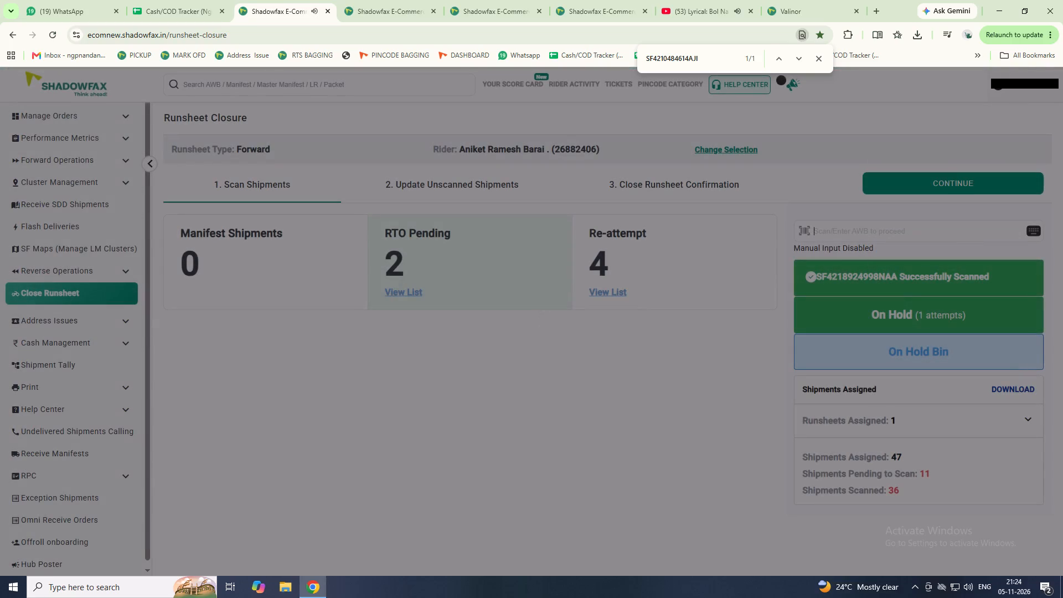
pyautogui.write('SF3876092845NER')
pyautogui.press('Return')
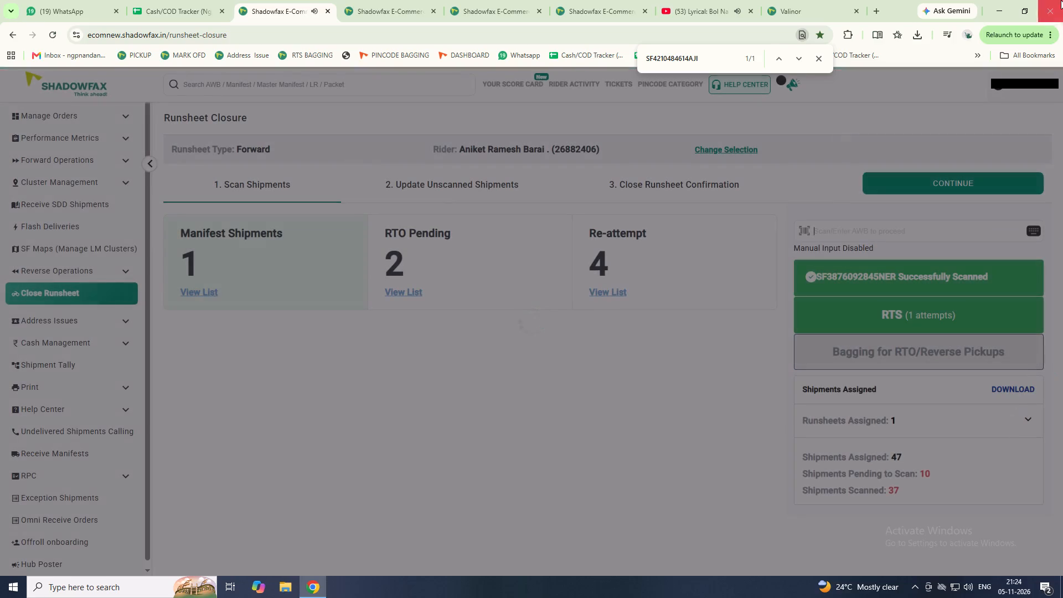
# Lower the computer's headphone volume to 32.
pyautogui.click(968, 587)
pyautogui.tripleClick(968, 588)
pyautogui.doubleClick(967, 587)
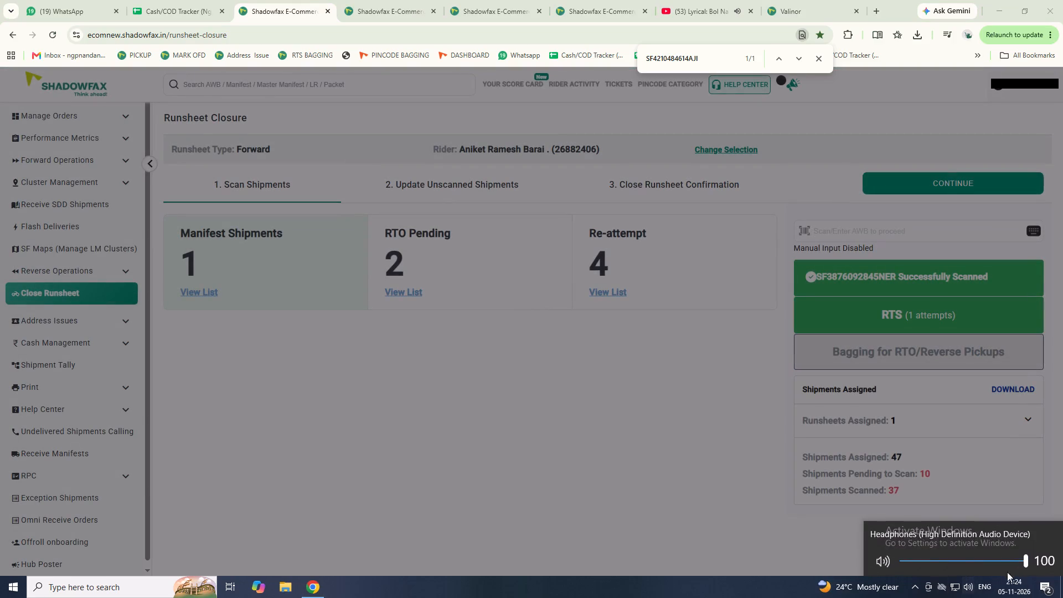
pyautogui.moveTo(1025, 561); pyautogui.dragTo(958, 559)
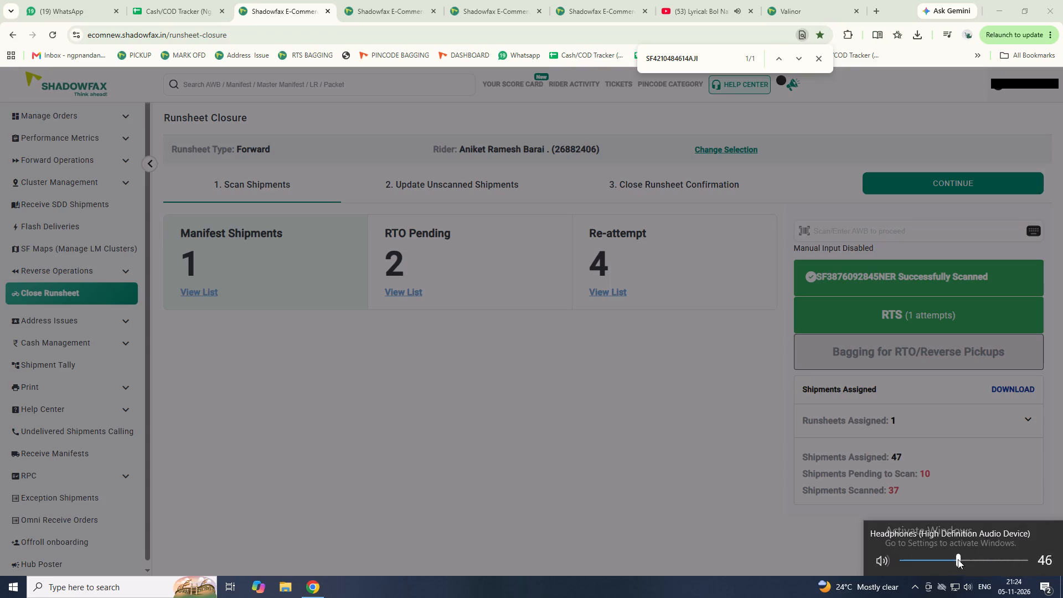
pyautogui.moveTo(958, 559); pyautogui.dragTo(941, 566)
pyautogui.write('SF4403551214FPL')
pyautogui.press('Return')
pyautogui.click(853, 231)
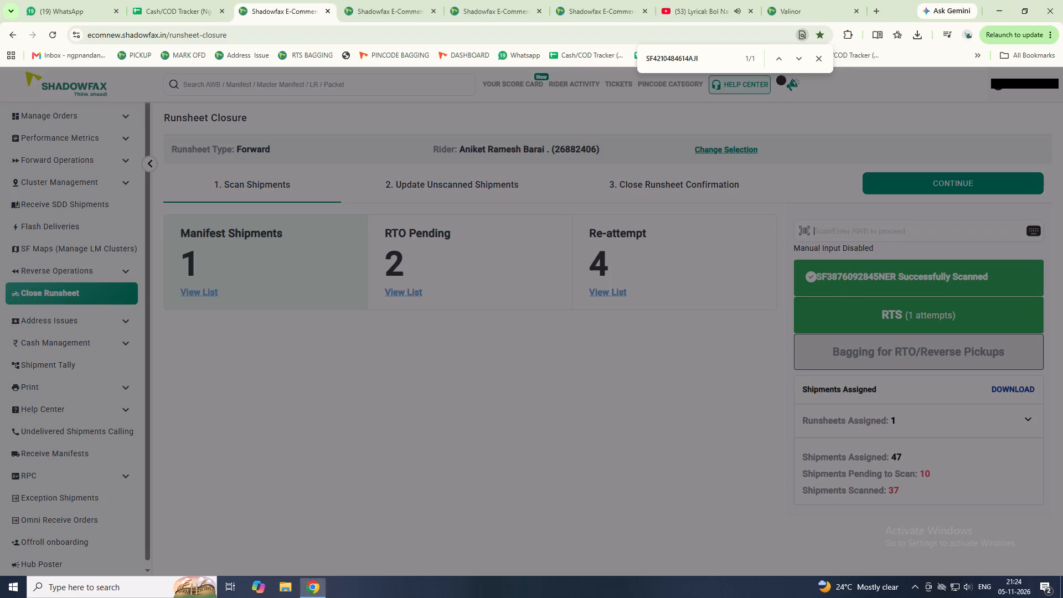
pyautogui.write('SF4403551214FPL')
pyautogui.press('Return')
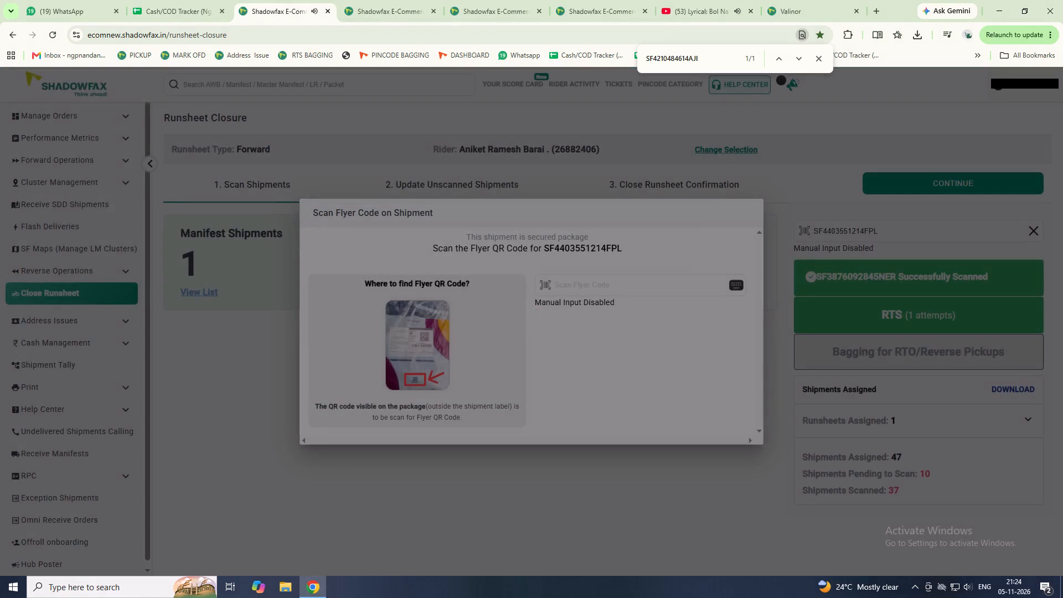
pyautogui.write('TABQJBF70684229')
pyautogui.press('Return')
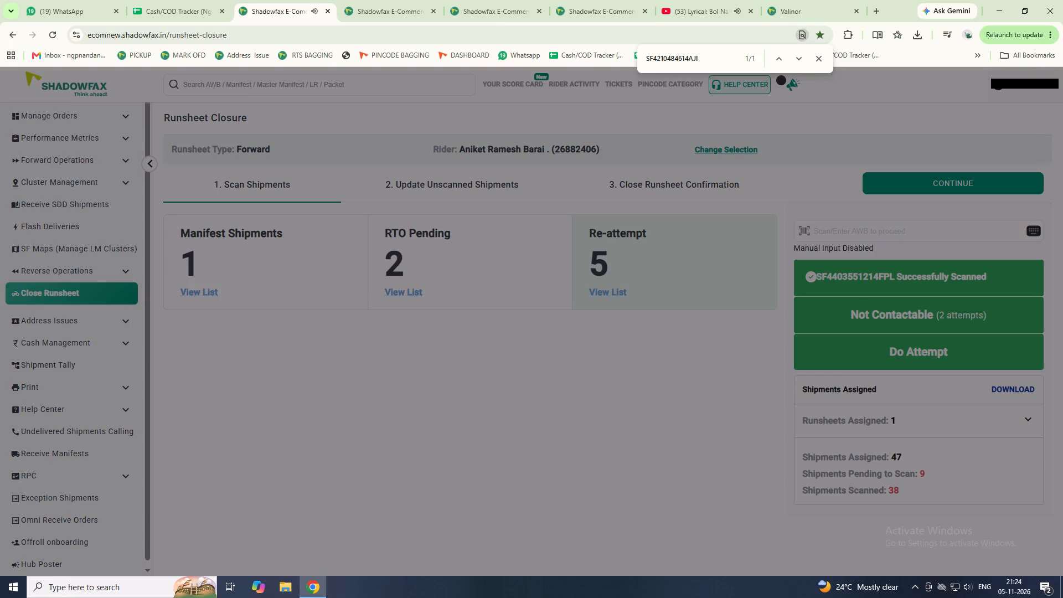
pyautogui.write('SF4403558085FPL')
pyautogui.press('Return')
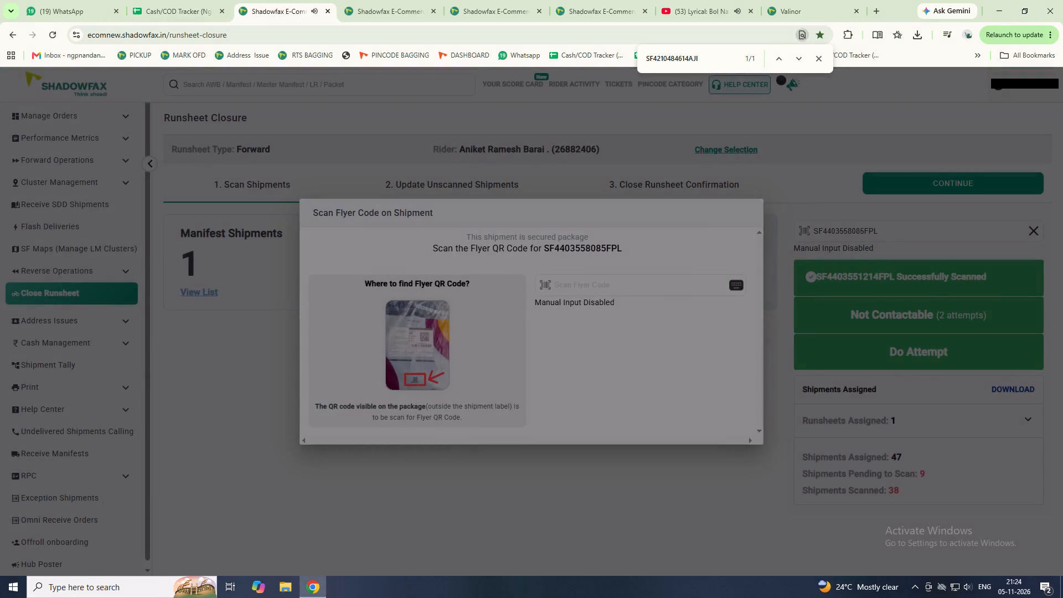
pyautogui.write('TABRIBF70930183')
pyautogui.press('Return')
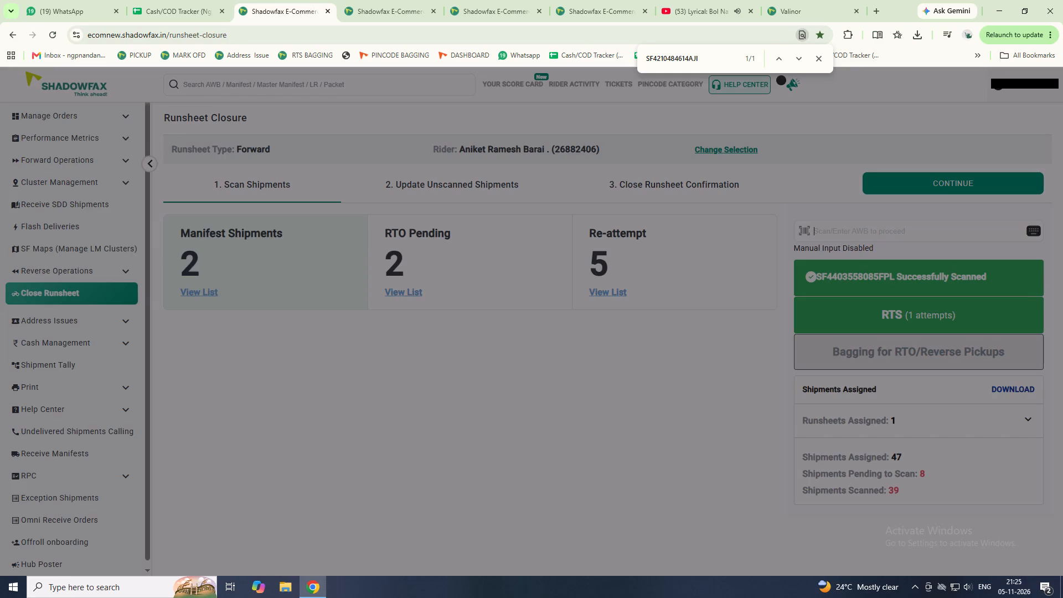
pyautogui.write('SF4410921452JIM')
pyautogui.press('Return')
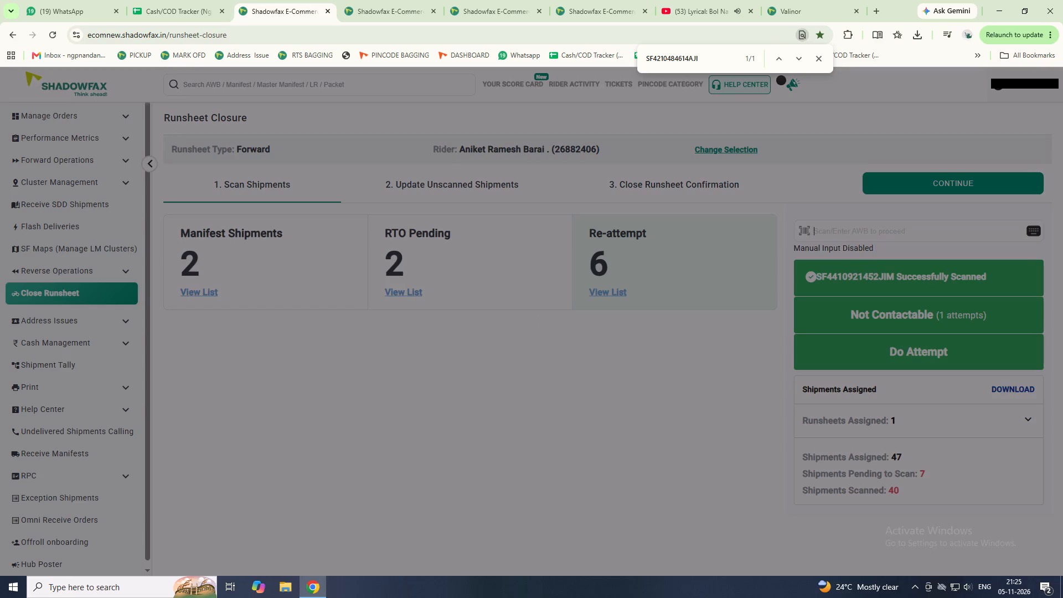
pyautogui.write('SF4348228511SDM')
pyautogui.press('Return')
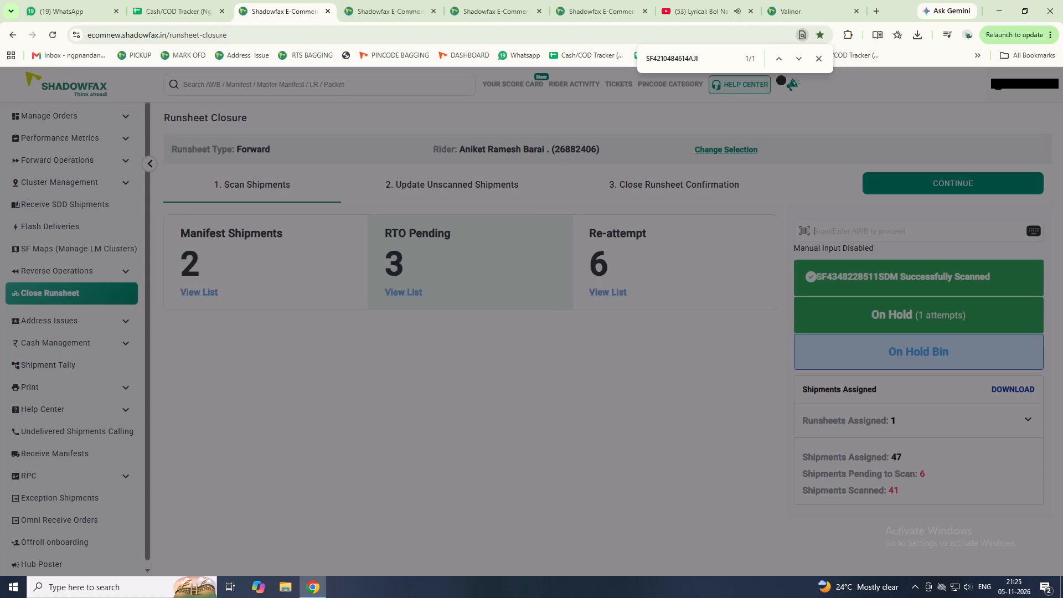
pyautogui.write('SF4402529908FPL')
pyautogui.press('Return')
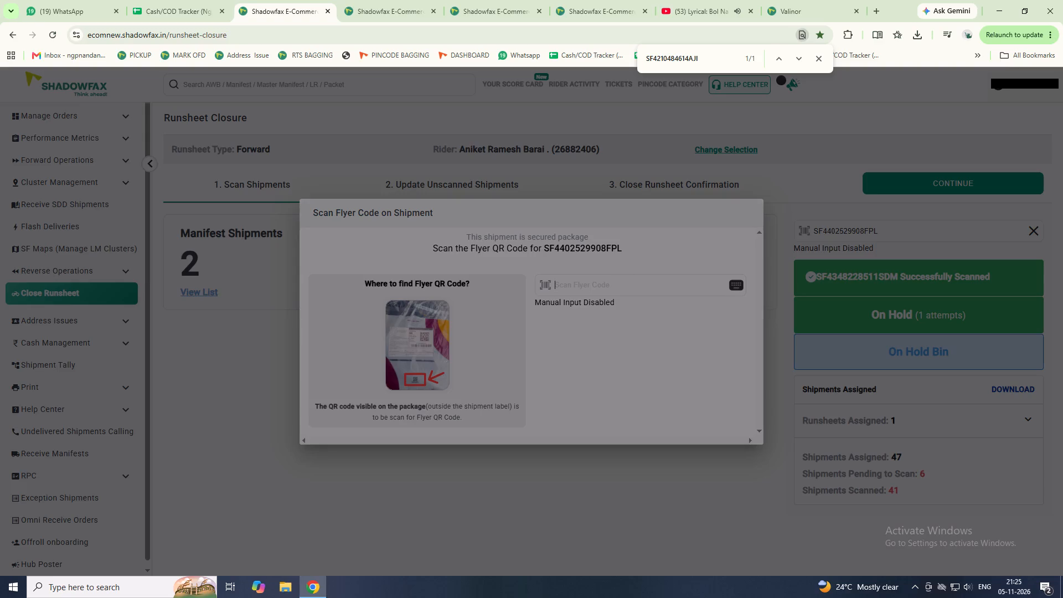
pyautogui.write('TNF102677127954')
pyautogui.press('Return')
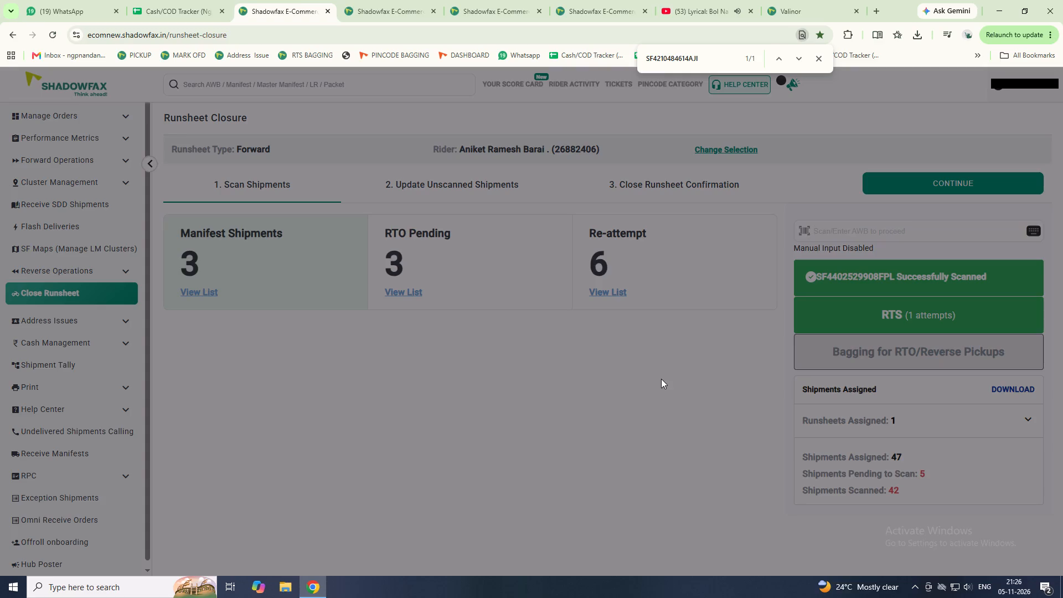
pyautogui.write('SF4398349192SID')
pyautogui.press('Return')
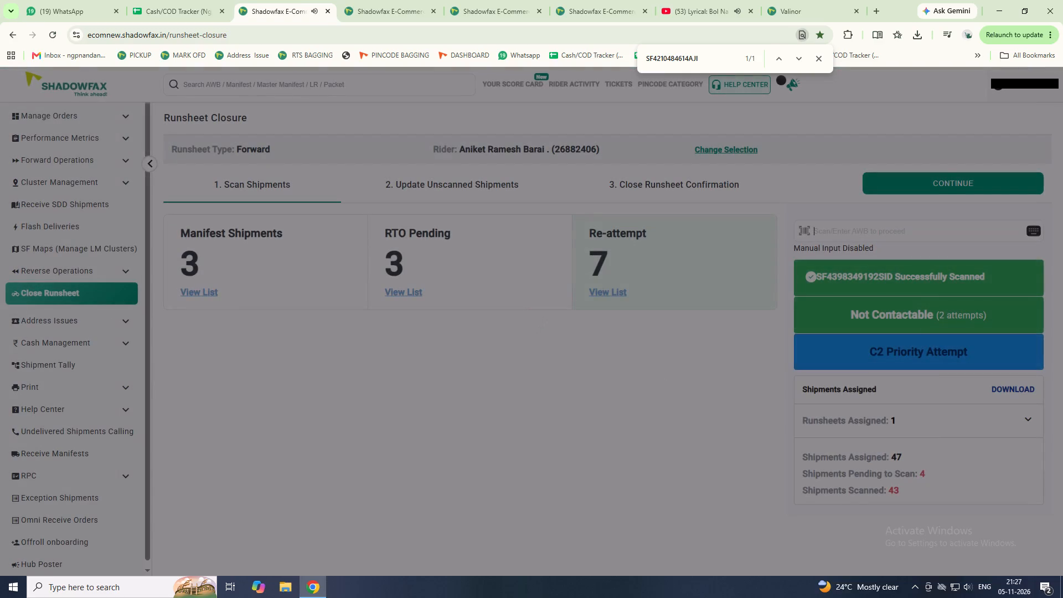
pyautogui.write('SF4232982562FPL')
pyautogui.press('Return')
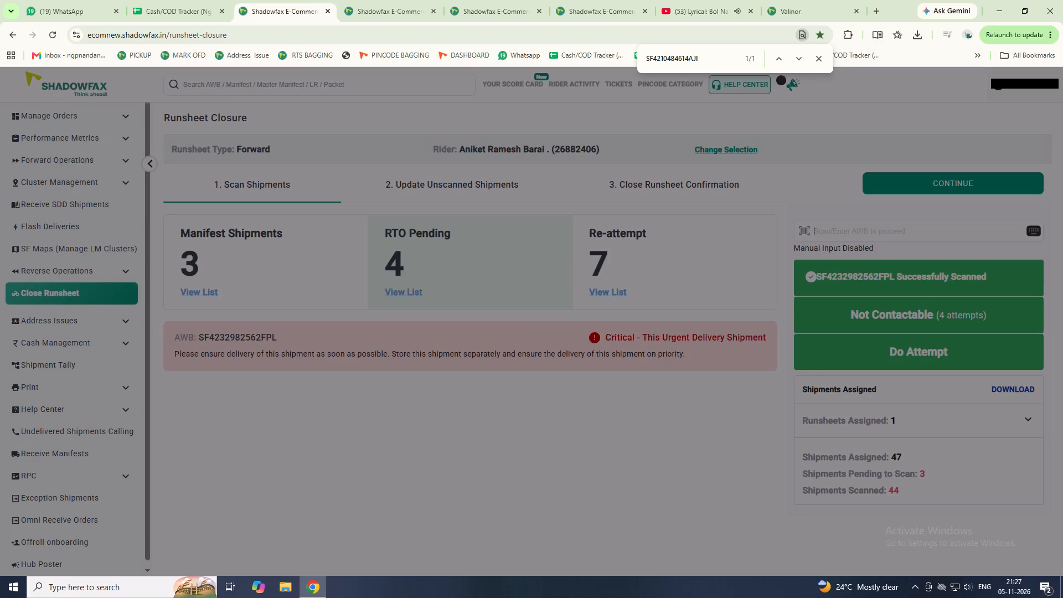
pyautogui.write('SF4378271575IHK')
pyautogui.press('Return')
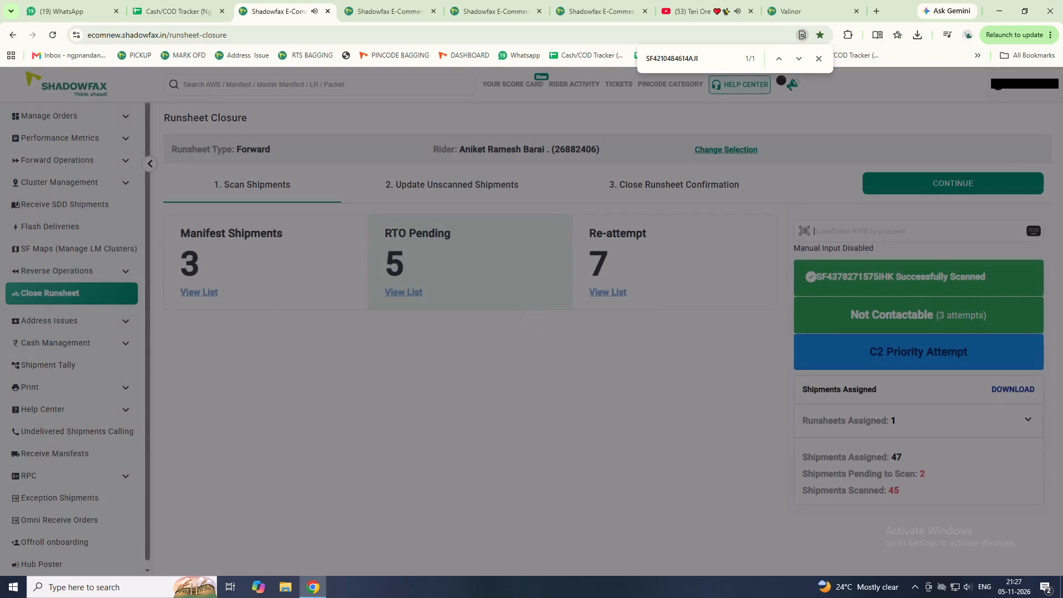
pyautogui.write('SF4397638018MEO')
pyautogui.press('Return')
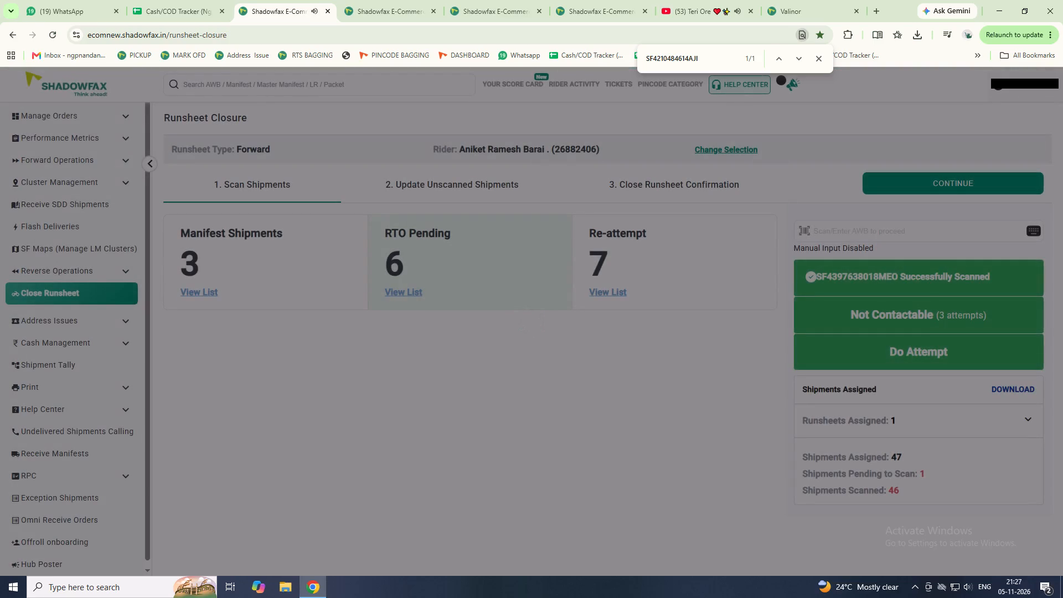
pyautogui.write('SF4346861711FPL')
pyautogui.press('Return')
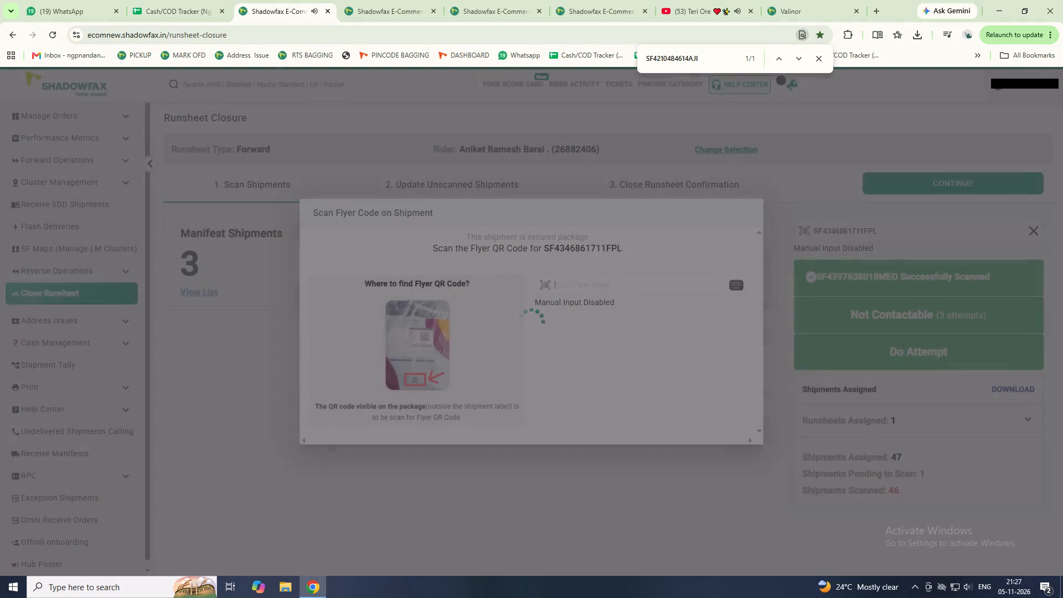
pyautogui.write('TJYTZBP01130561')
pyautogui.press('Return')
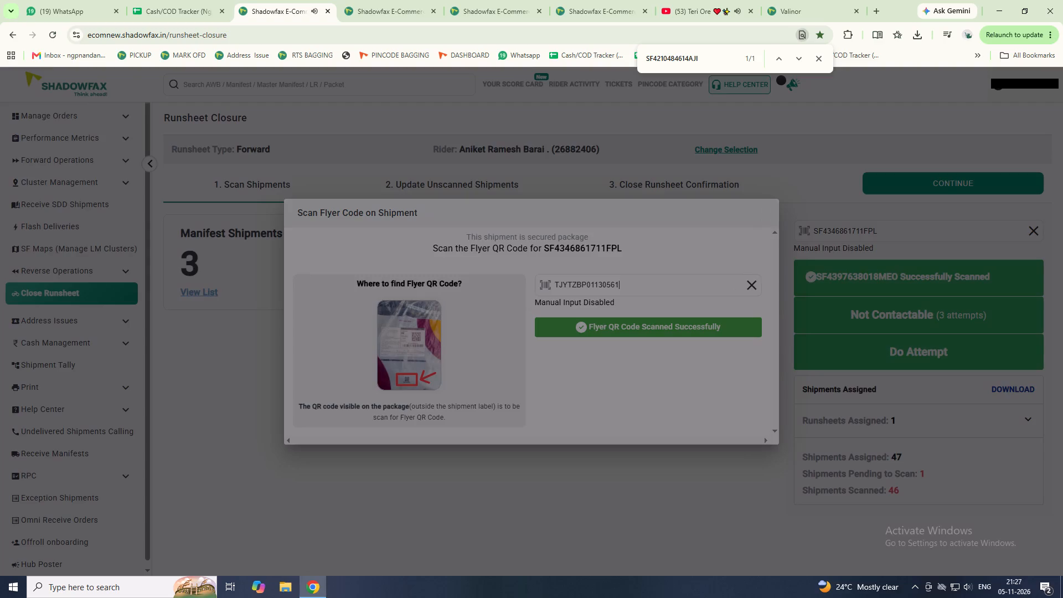